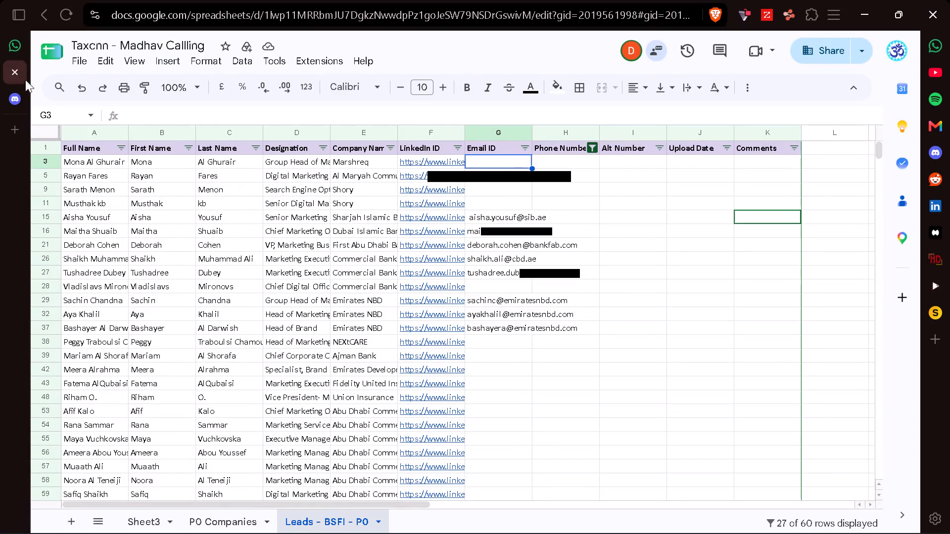
Open the LinkedIn profile linked in row 3 and reveal that contact's details in the SMARTe Prospector extension.
left_click_drag(6, 75, 11, 107)
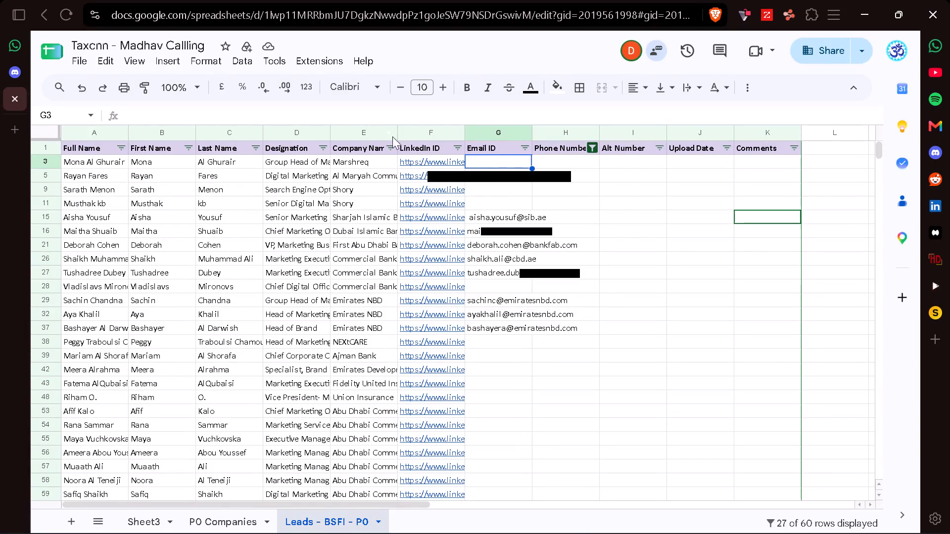
left_click(461, 186)
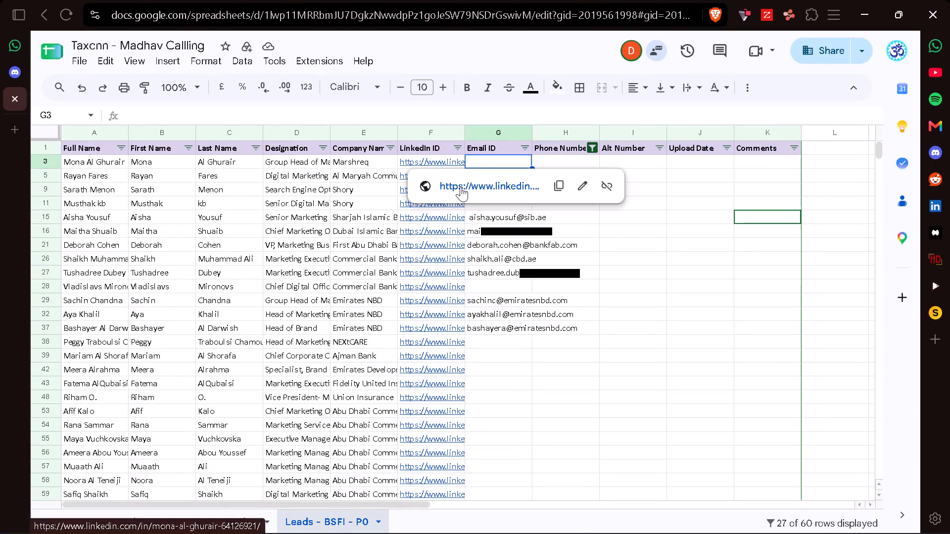
left_click(785, 9)
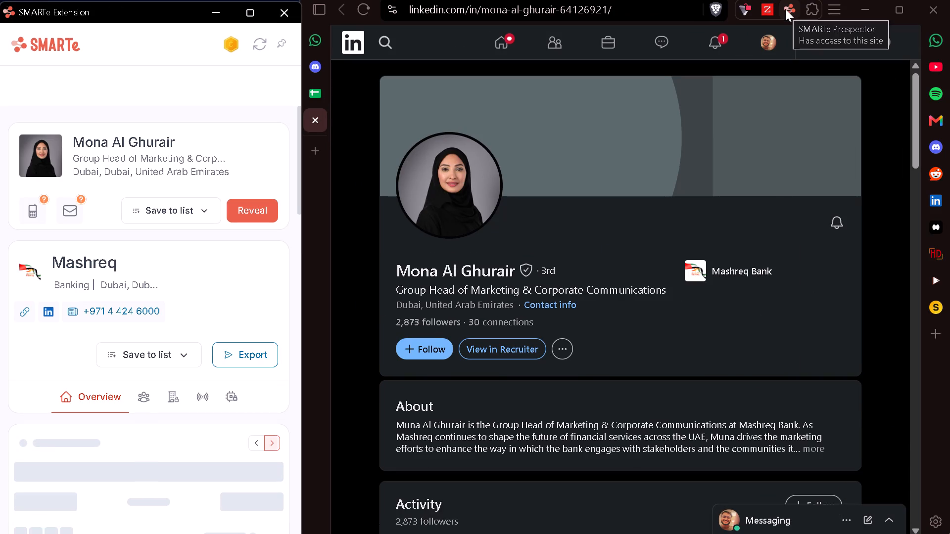
left_click(246, 218)
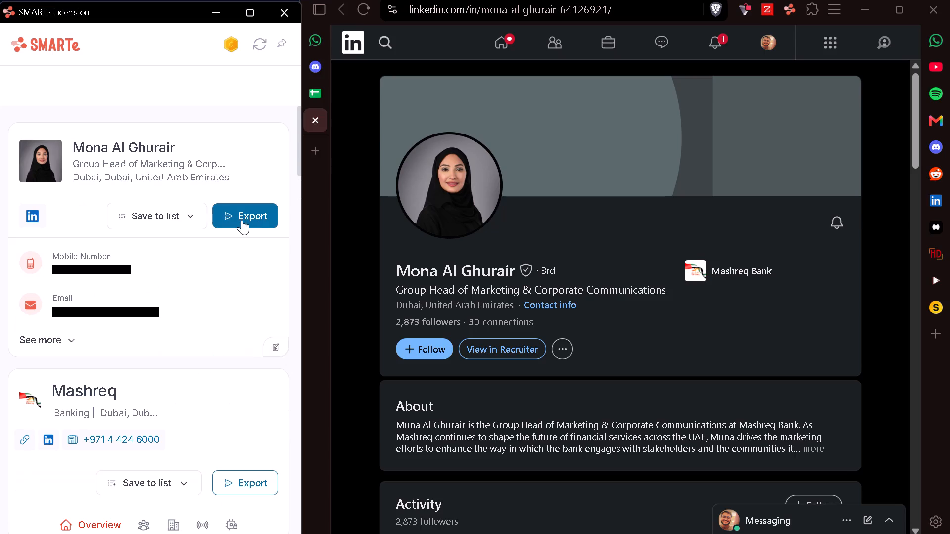
Copy the revealed email address from SMARTe into the Email ID cell of row 3 in the leads sheet.
left_click(173, 310)
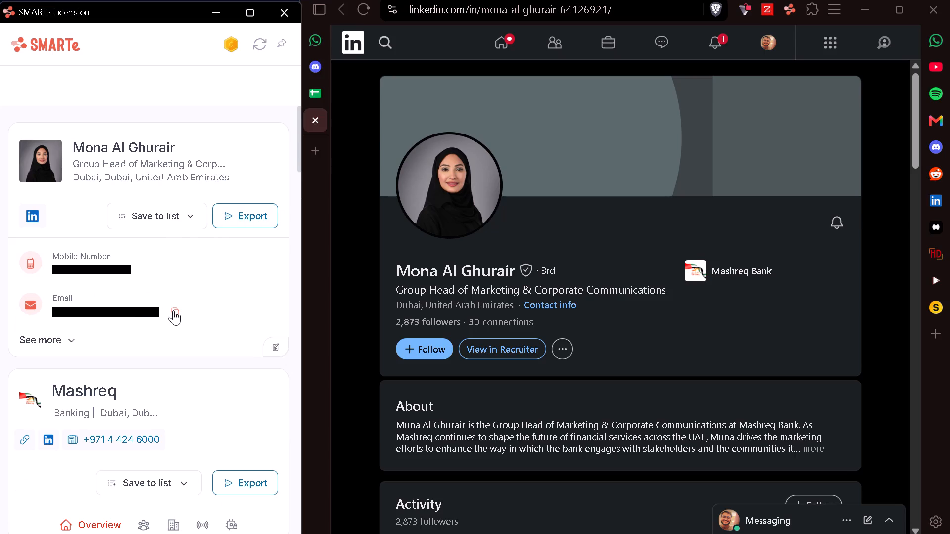
left_click(312, 90)
scroll(614, 219, "left", 1)
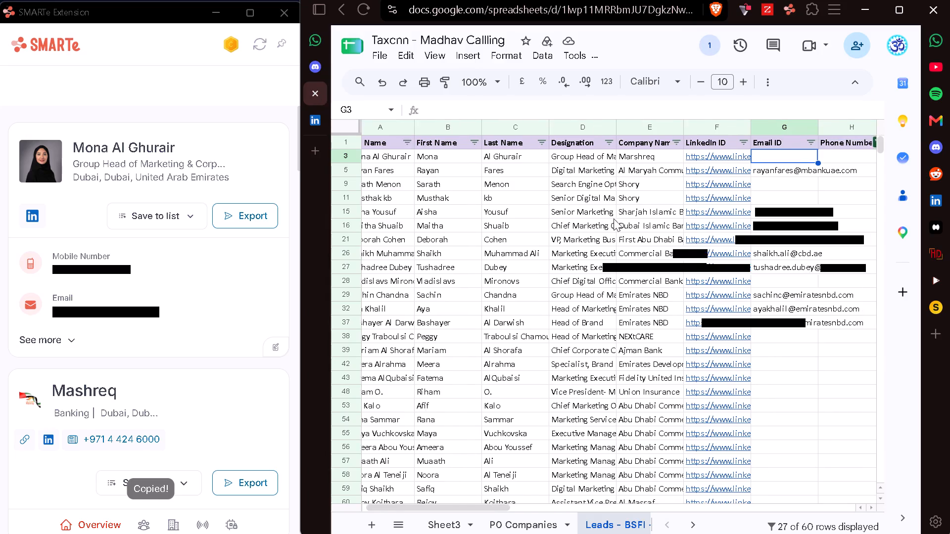
scroll(614, 219, "left", 1)
key("ctrl+v")
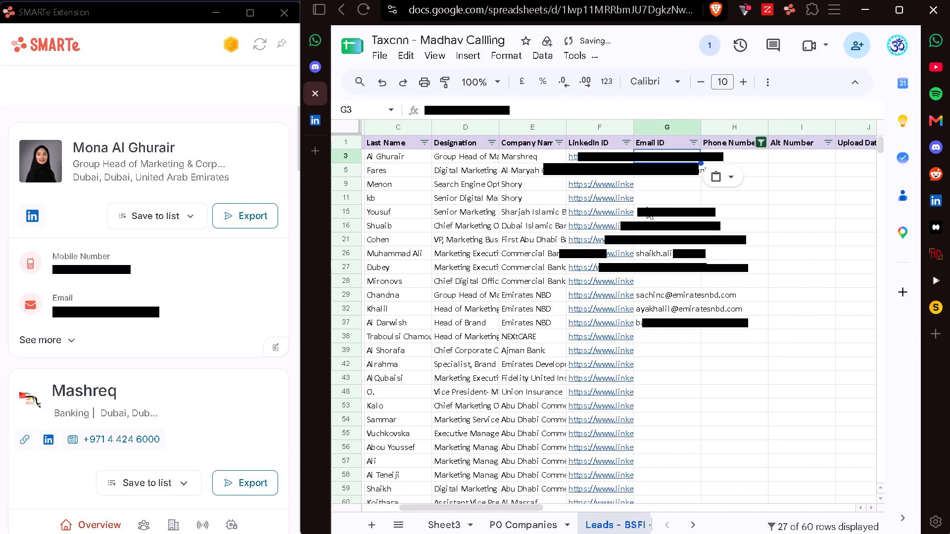
Copy the revealed mobile number into the Phone Number cell of row 3 and remove its leading character.
scroll(647, 207, "left", 1)
key("Right")
scroll(647, 207, "left", 1)
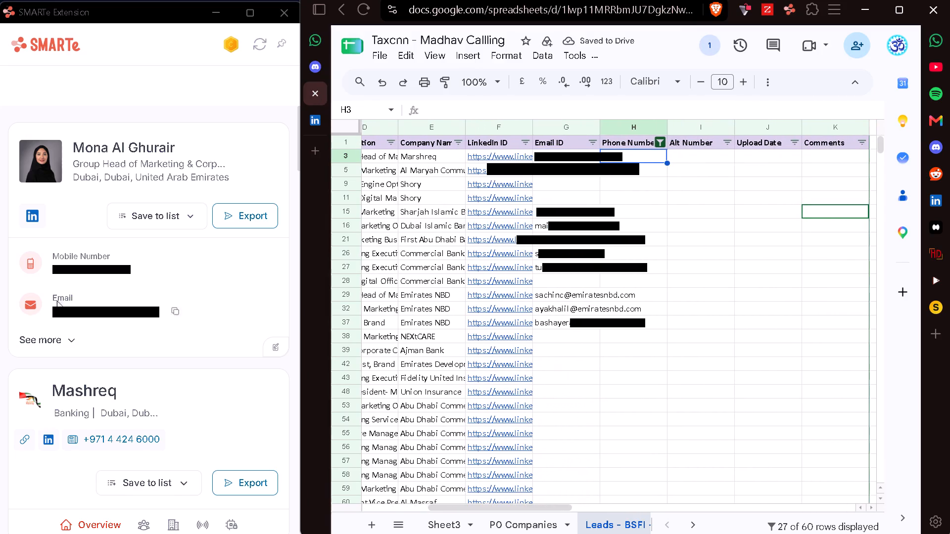
left_click(145, 269)
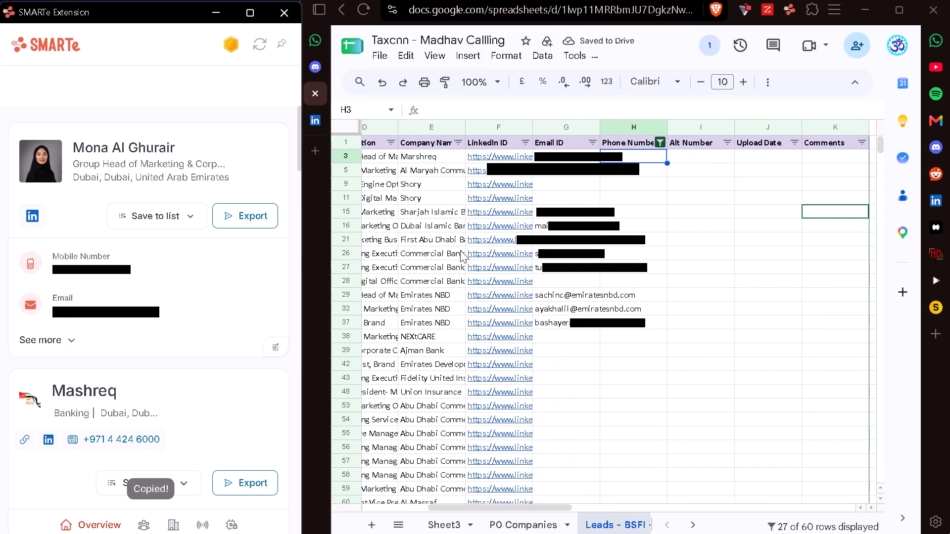
key("ctrl+v")
left_click(650, 163)
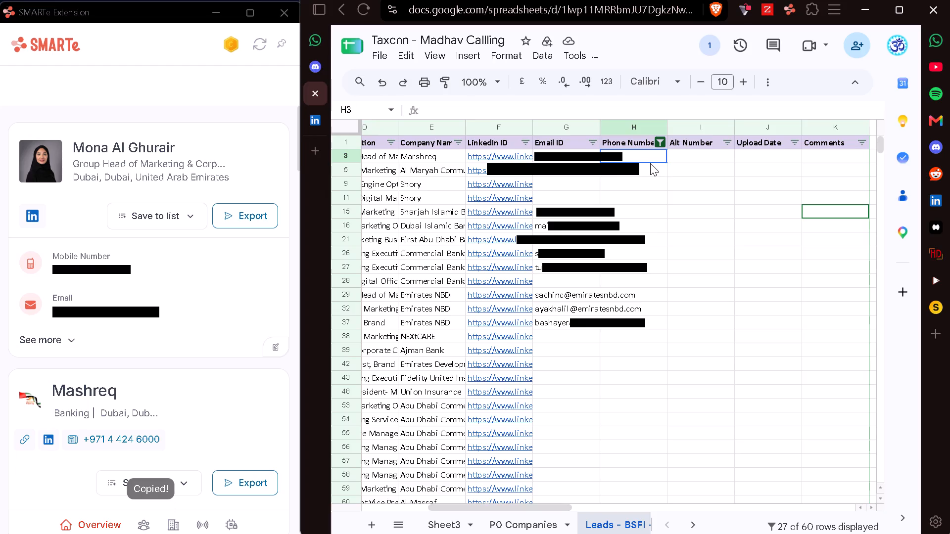
key("ctrl+v")
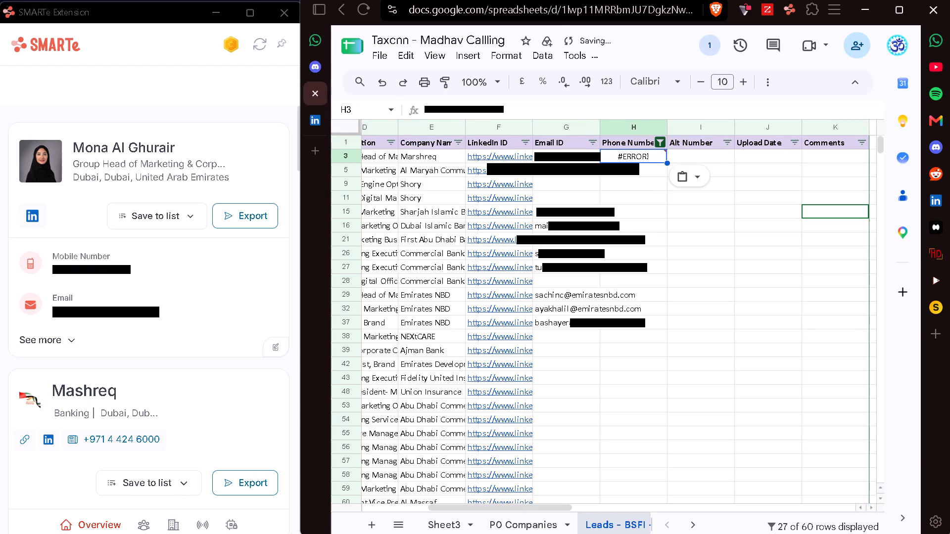
left_click(430, 109)
key("BackSpace")
key("Down")
key("Return")
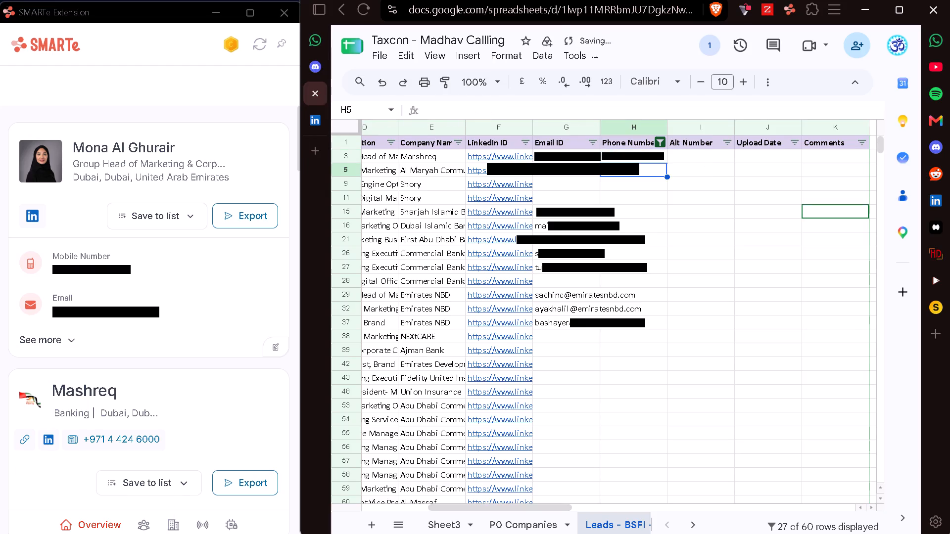
Close the finished LinkedIn profile and open the profile linked in row 5, the Al Maryah Community Bank contact.
left_click(492, 171)
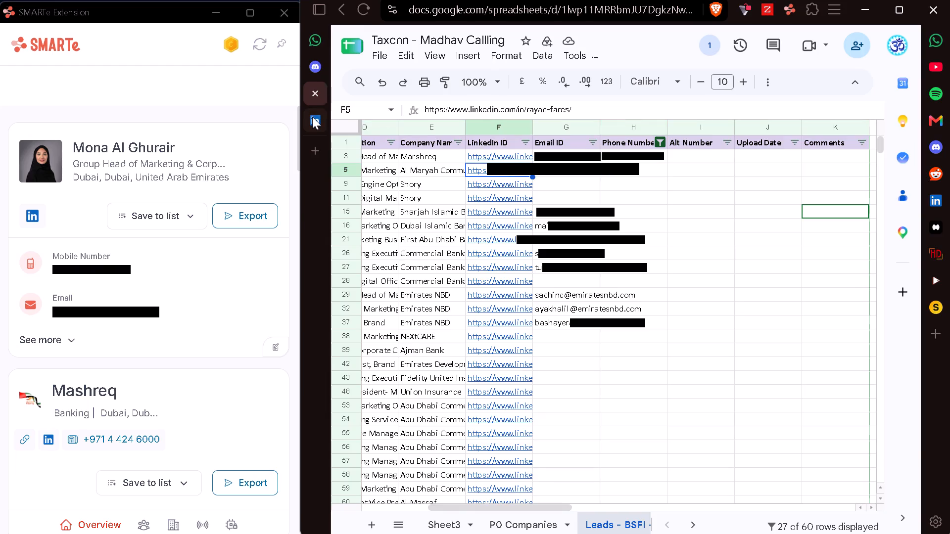
left_click(312, 117)
left_click(315, 122)
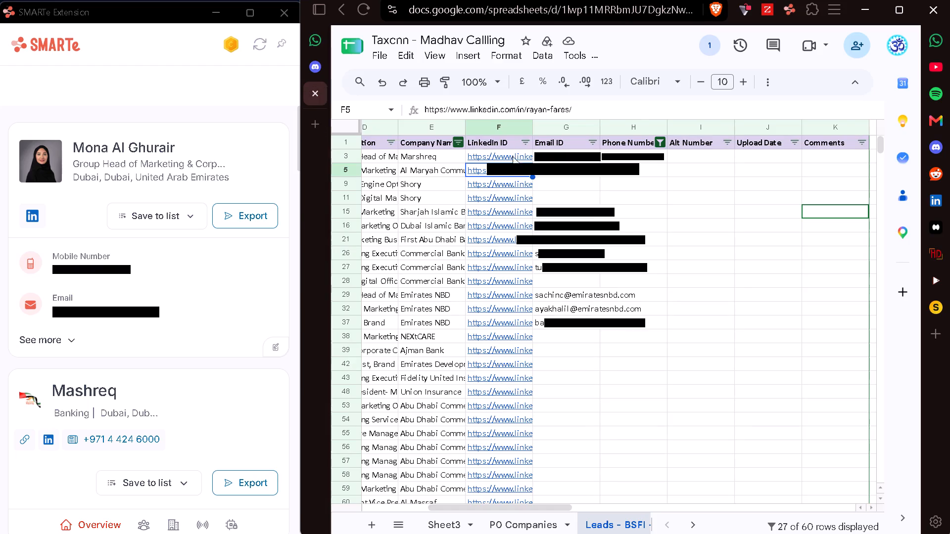
key("Right")
key("Right")
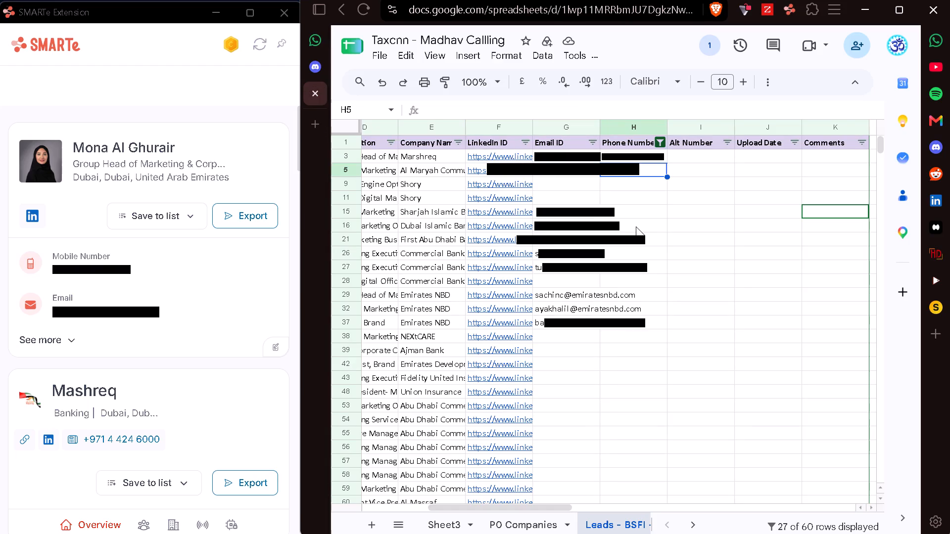
left_click(499, 172)
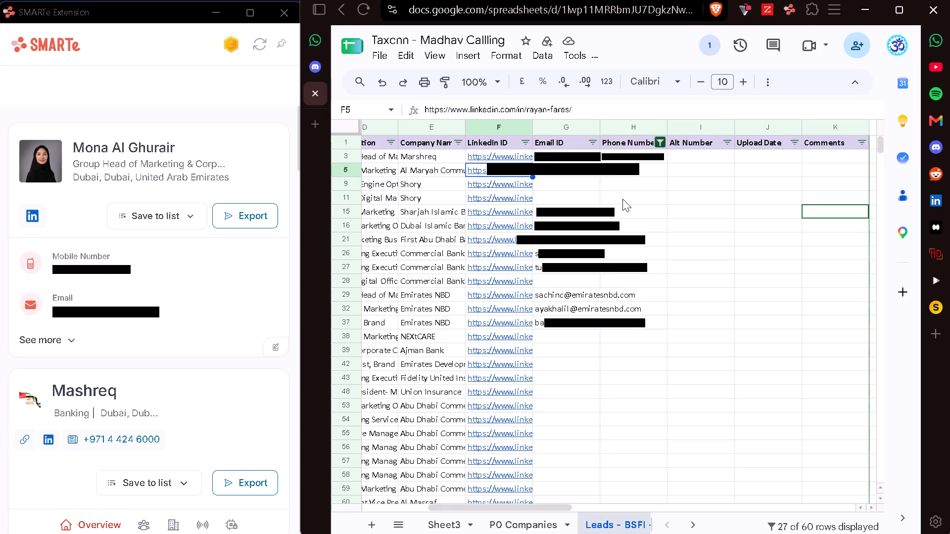
key("Right")
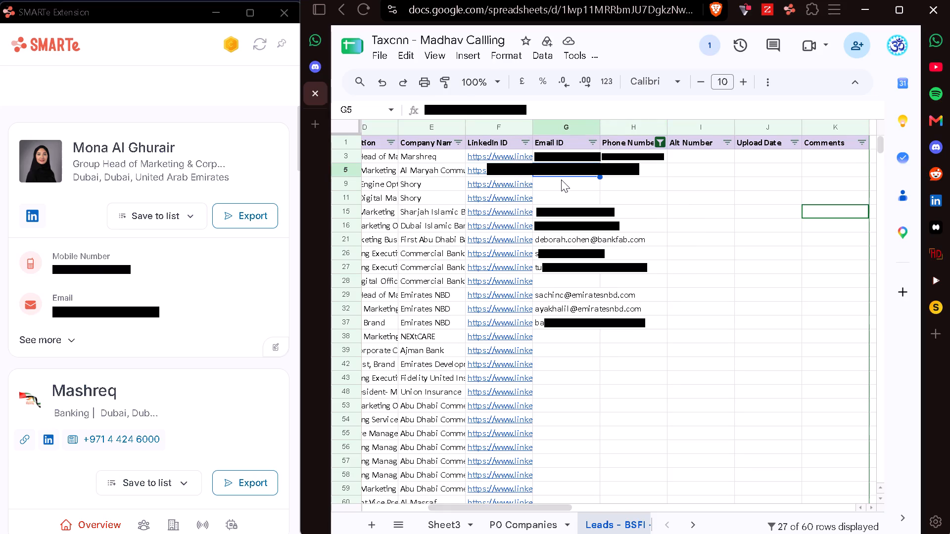
left_click(504, 169)
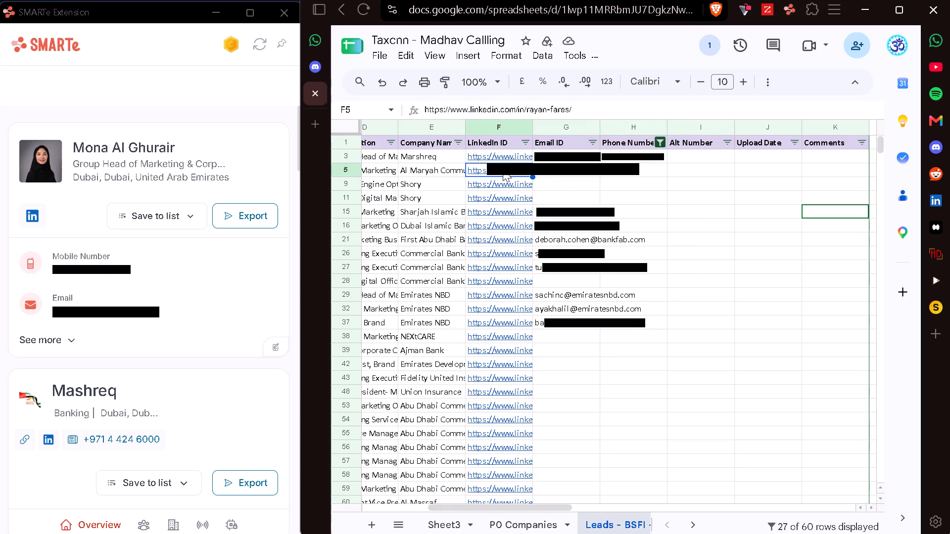
left_click(502, 169)
double_click(502, 169)
key("Return")
key("Up")
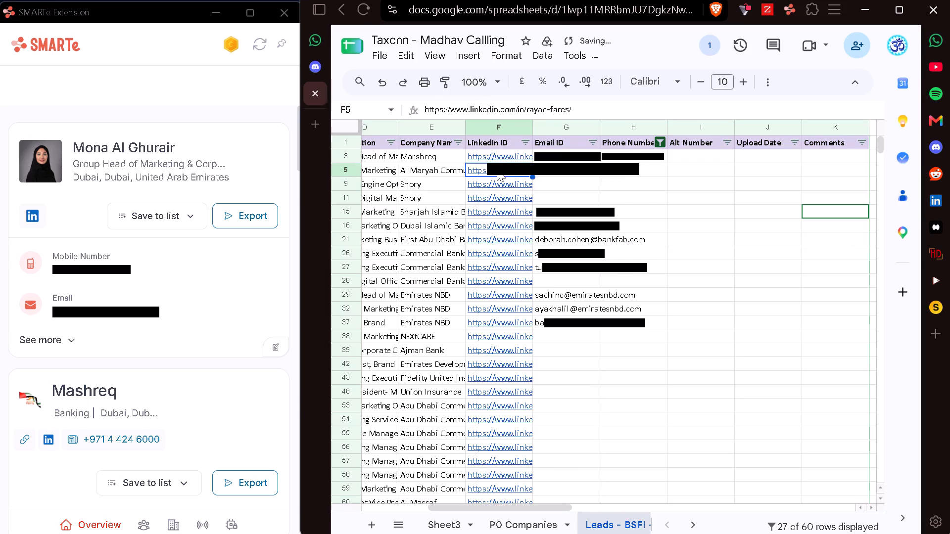
left_click(547, 195)
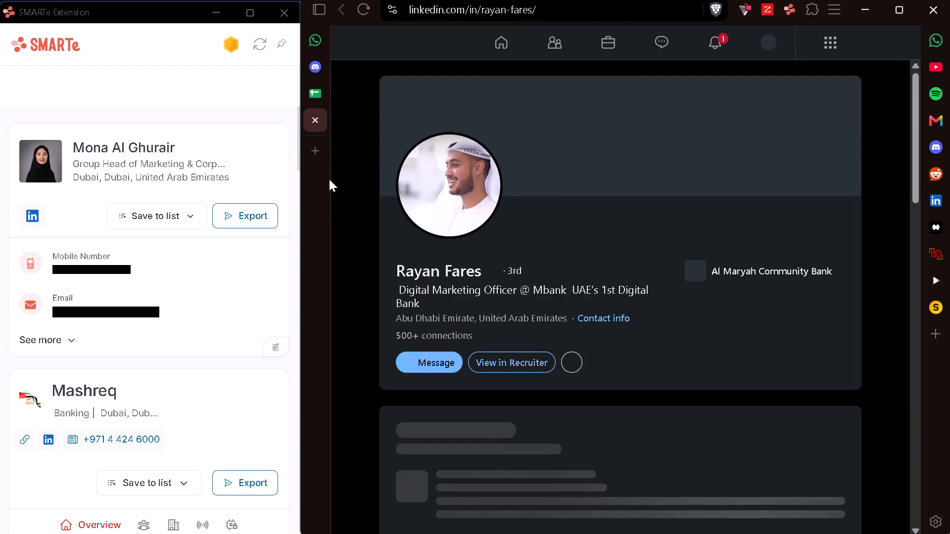
Refresh SMARTe for the row 5 contact, reveal the details, copy the email address and close the profile.
left_click(254, 48)
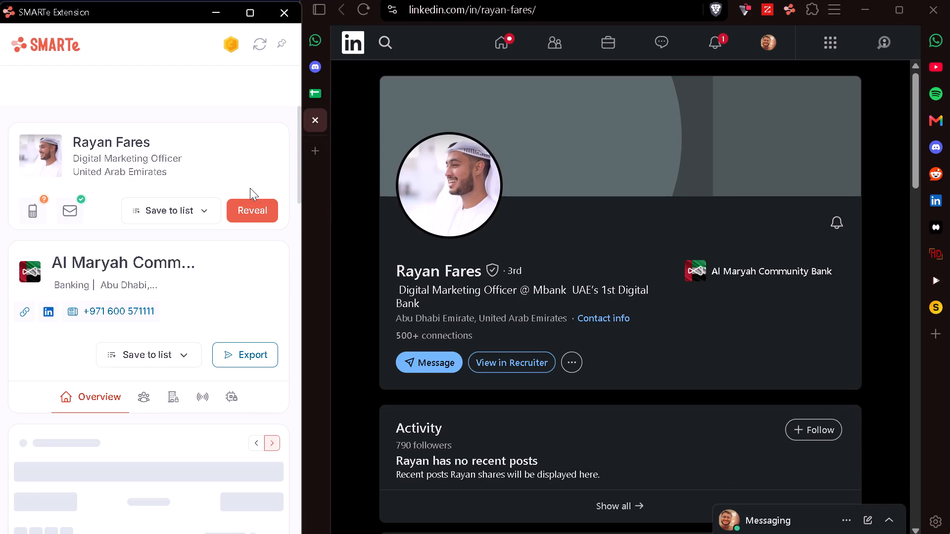
left_click(261, 212)
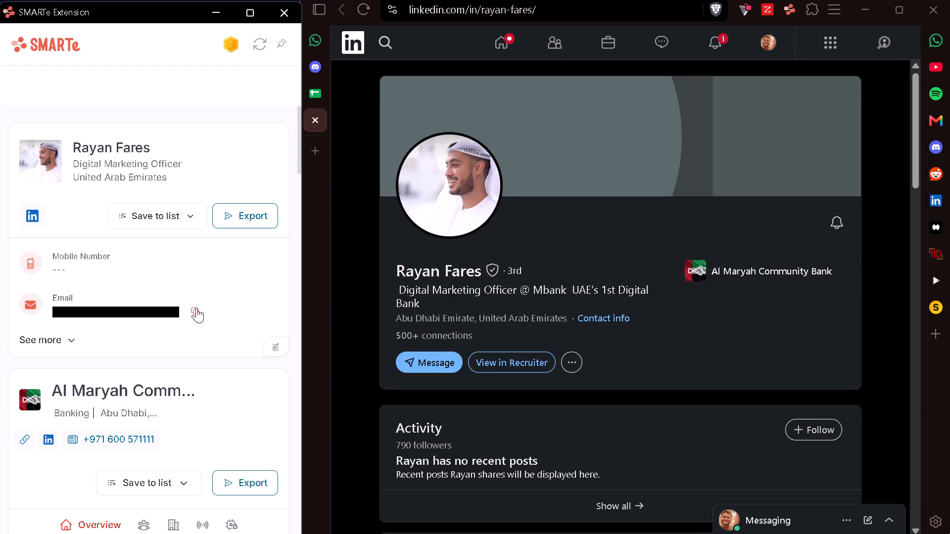
left_click(196, 308)
left_click(317, 115)
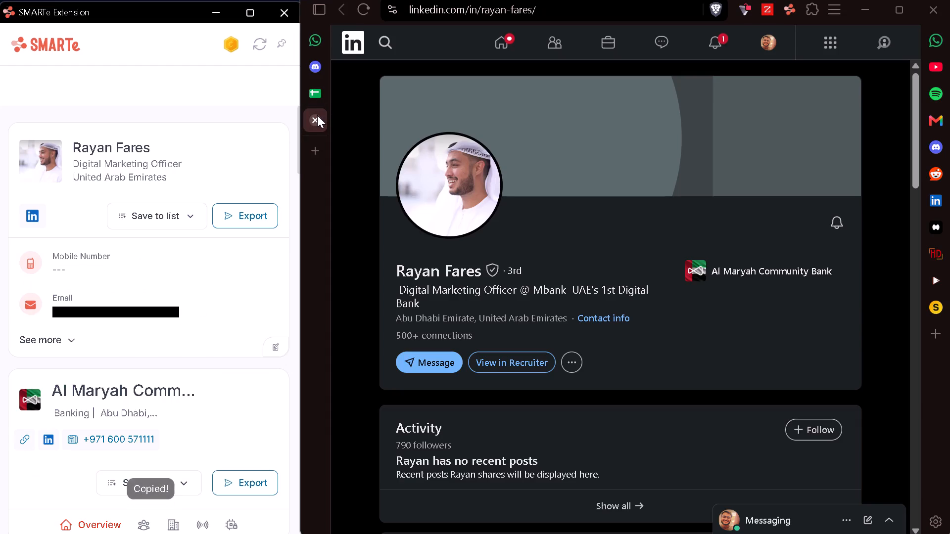
Open the LinkedIn profile linked in row 9, the Shory contact, and reveal the contact's details in SMARTe.
left_click(546, 182)
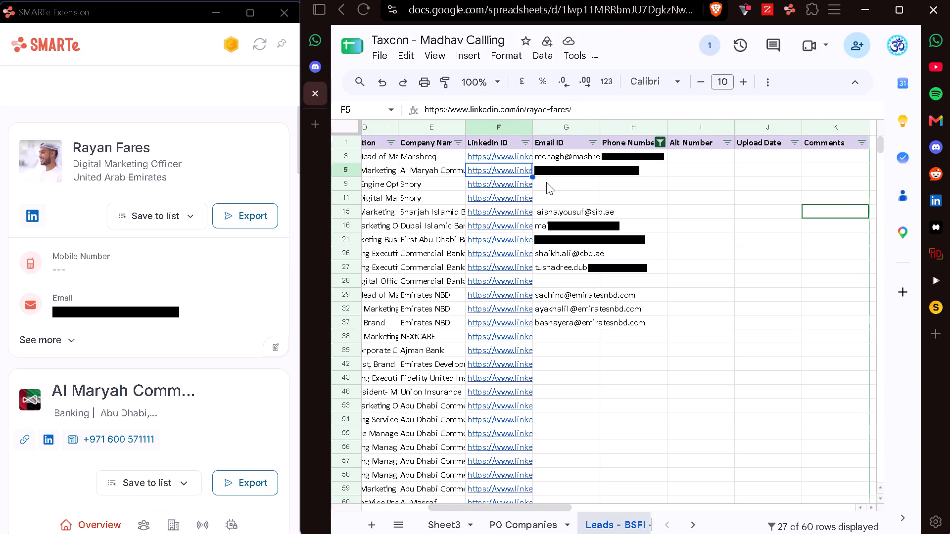
left_click(535, 210)
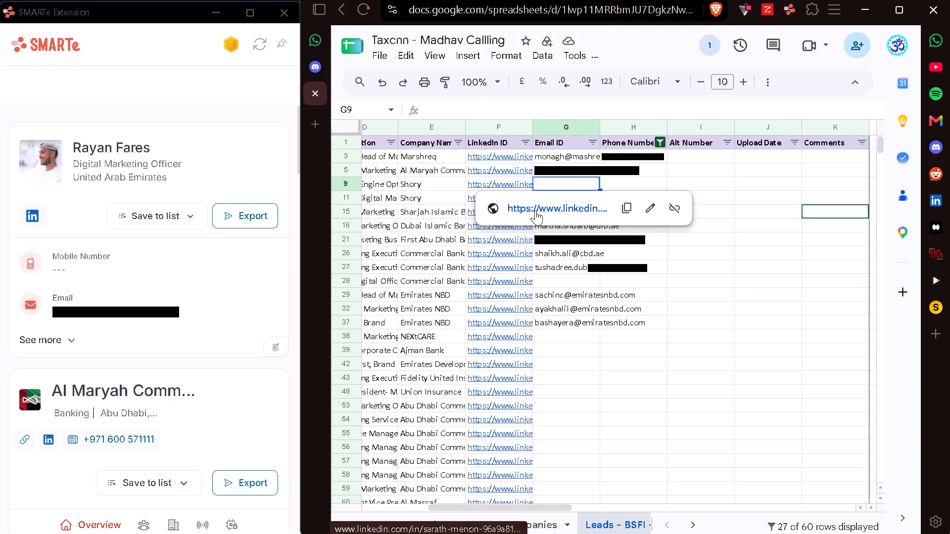
left_click(261, 41)
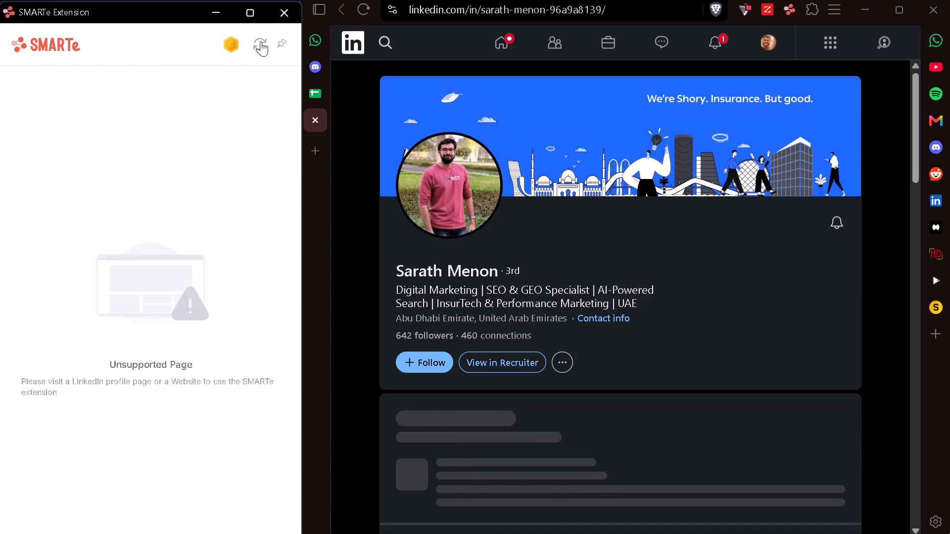
left_click(261, 41)
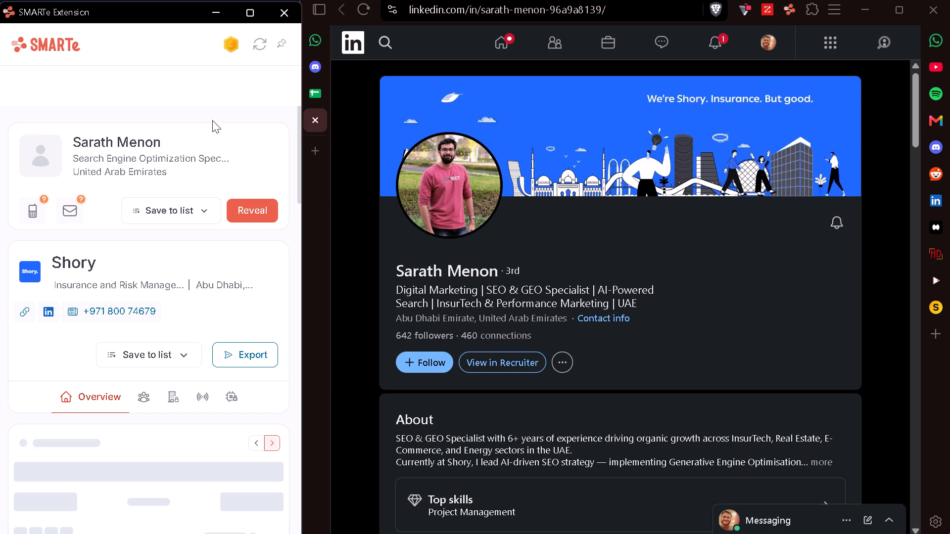
left_click(247, 211)
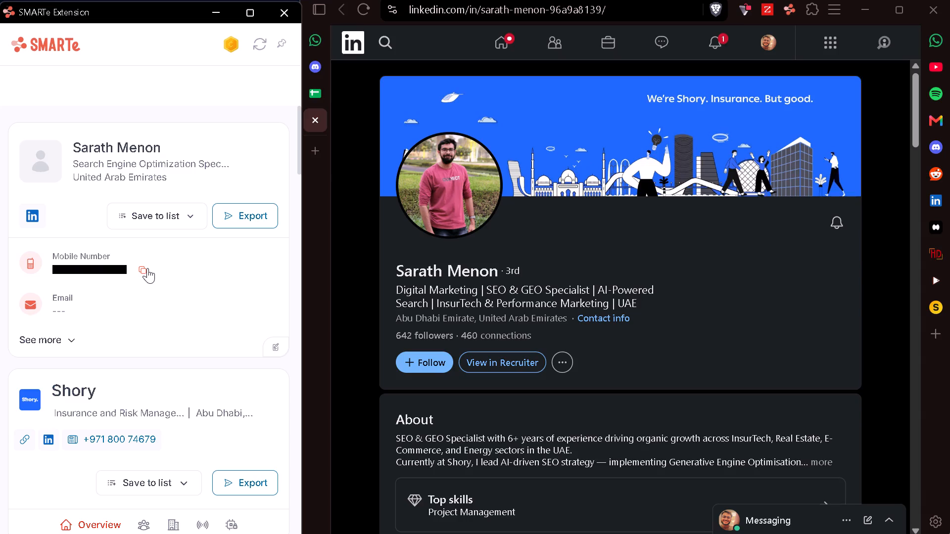
Copy the revealed mobile number into the Phone Number cell of row 9 and delete its leading characters.
left_click(143, 268)
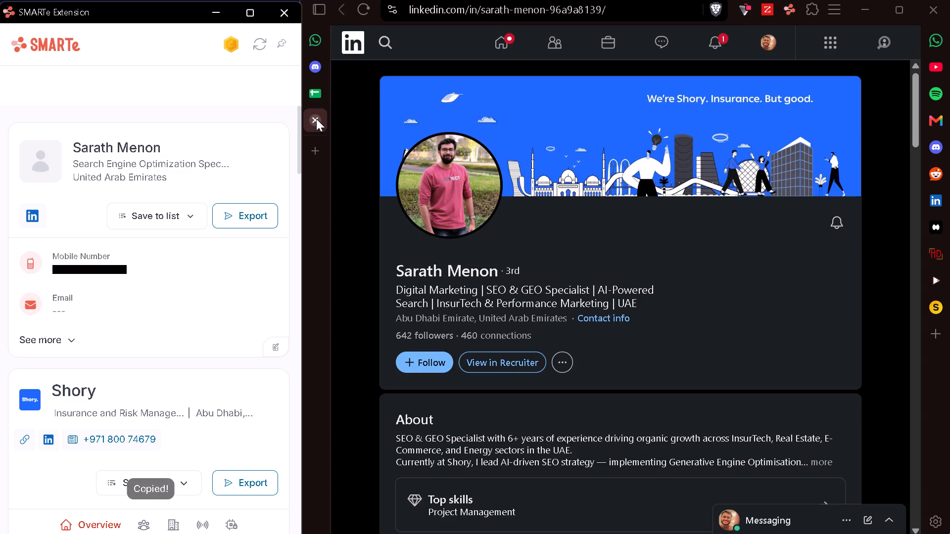
left_click(316, 119)
key("Right")
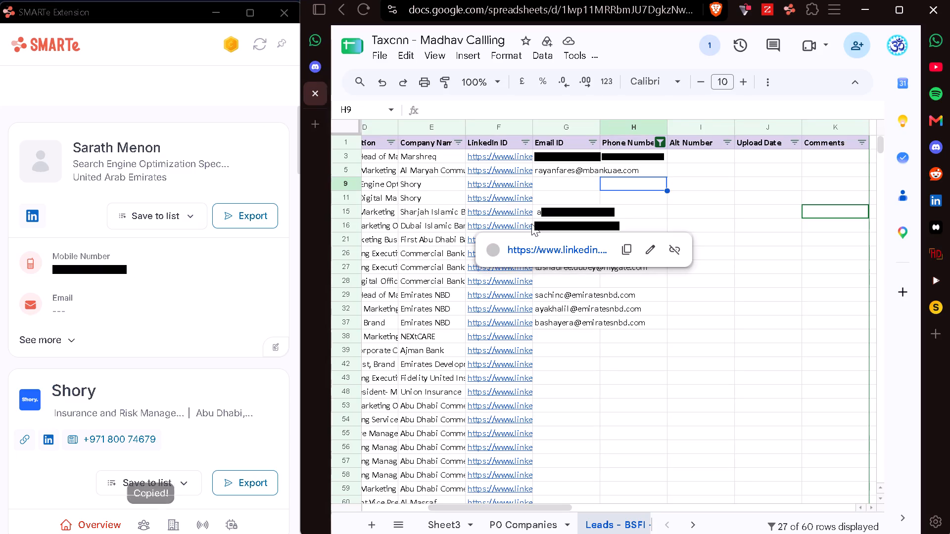
key("ctrl+v")
left_click(444, 110)
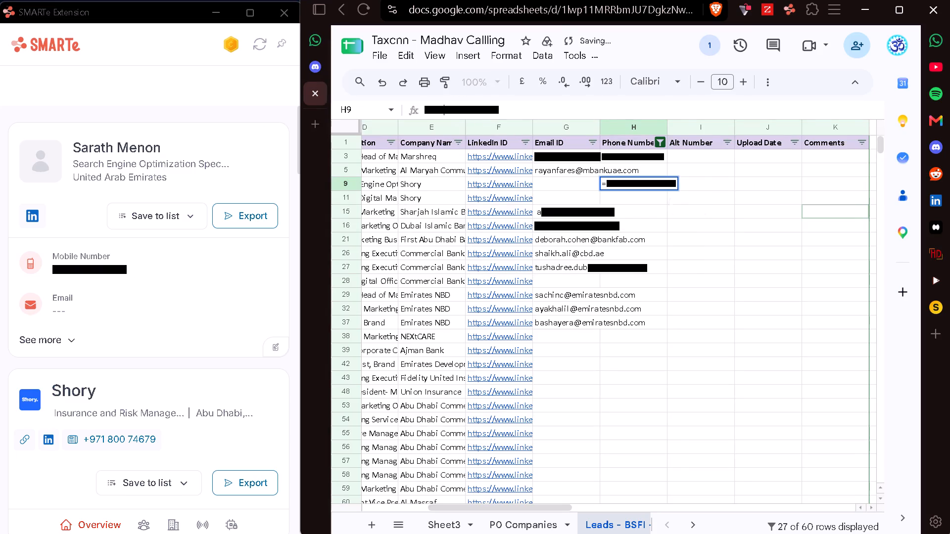
key("BackSpace")
key("BackSpace")
key("BackSpace")
key("BackSpace")
key("BackSpace")
key("BackSpace")
key("BackSpace")
key("BackSpace")
key("BackSpace")
key("BackSpace")
key("BackSpace")
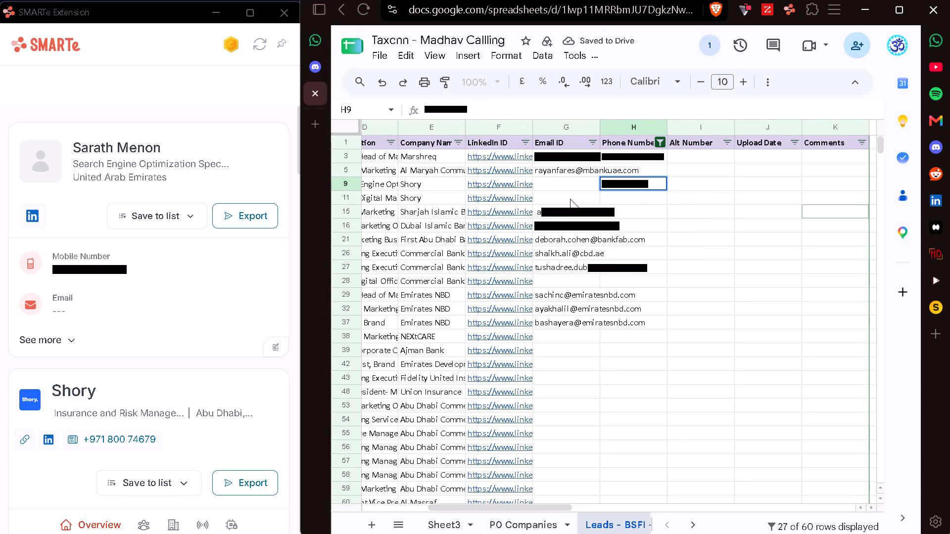
left_click(570, 199)
Open the LinkedIn profile linked in row 11, the second Shory contact, refresh SMARTe and reveal the contact's details.
left_click(522, 214)
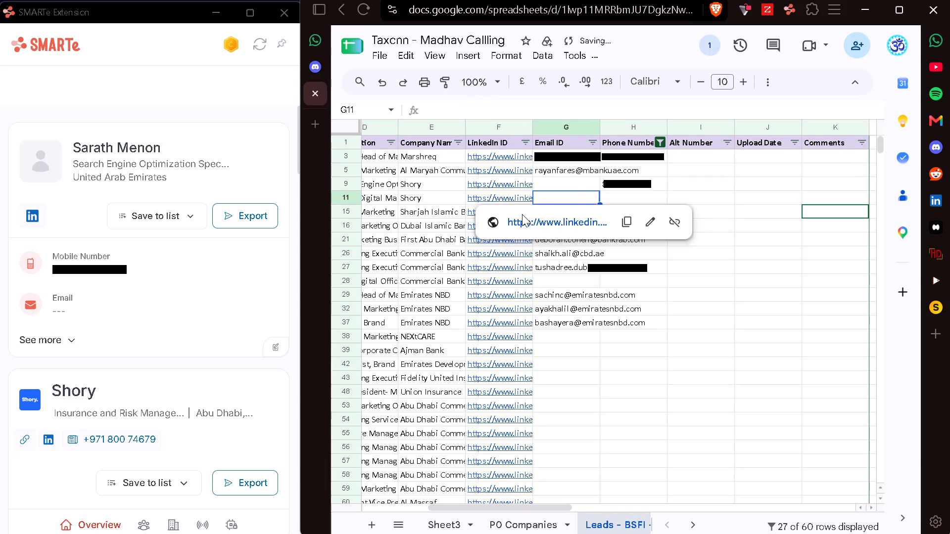
left_click(526, 217)
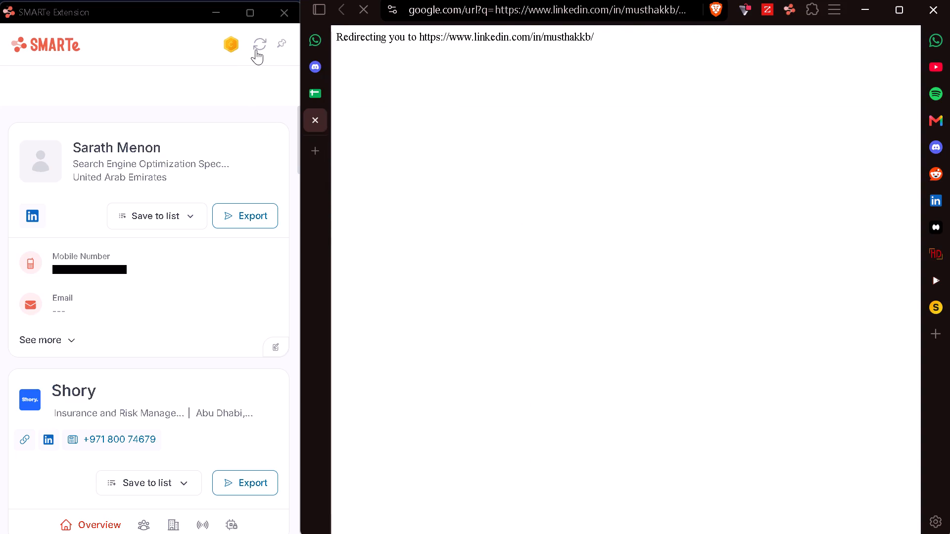
left_click(256, 49)
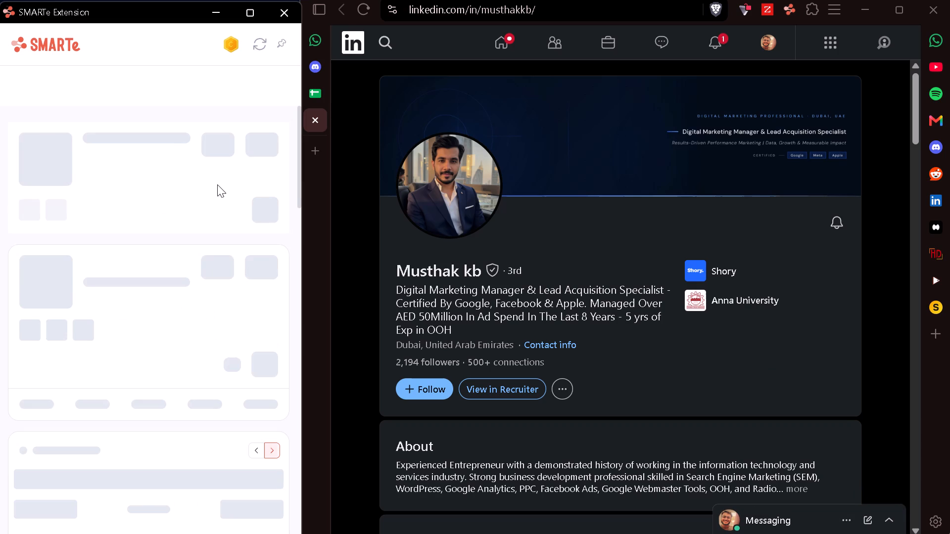
left_click(245, 206)
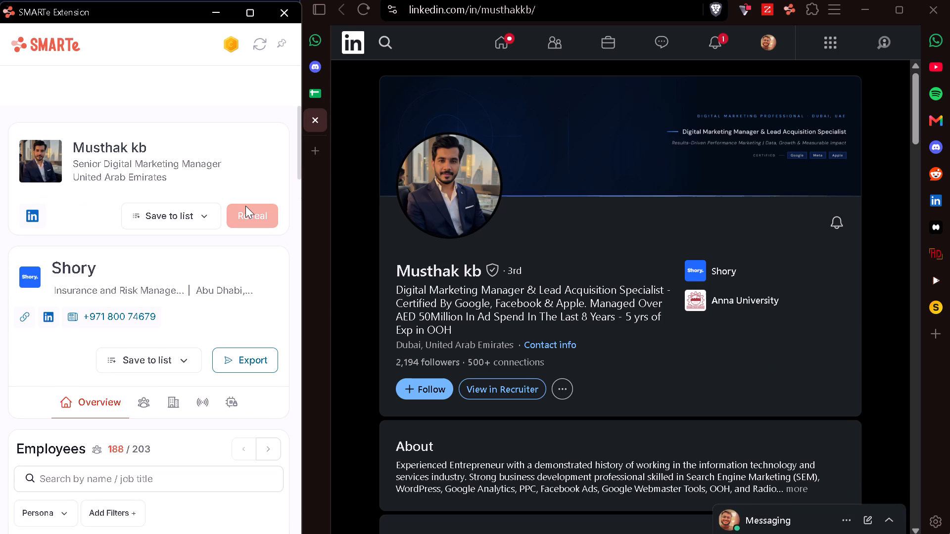
left_click(312, 91)
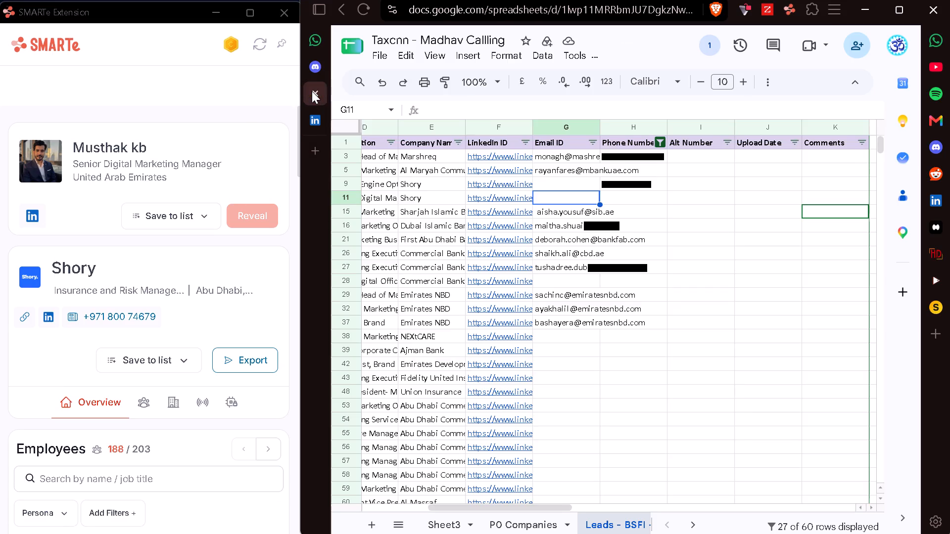
left_click(312, 115)
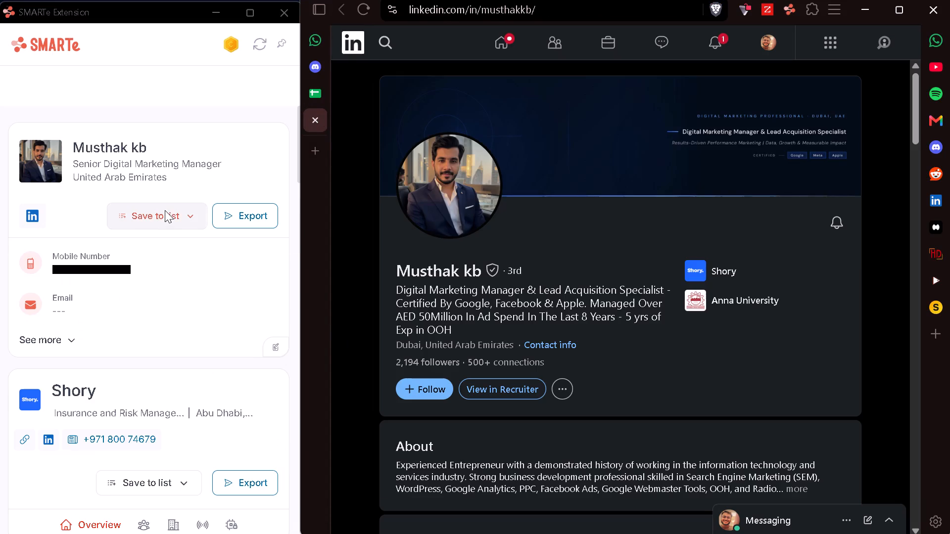
Copy the revealed mobile number, close the profile, and paste it into the Phone Number cell of row 11 without its leading character.
left_click(144, 267)
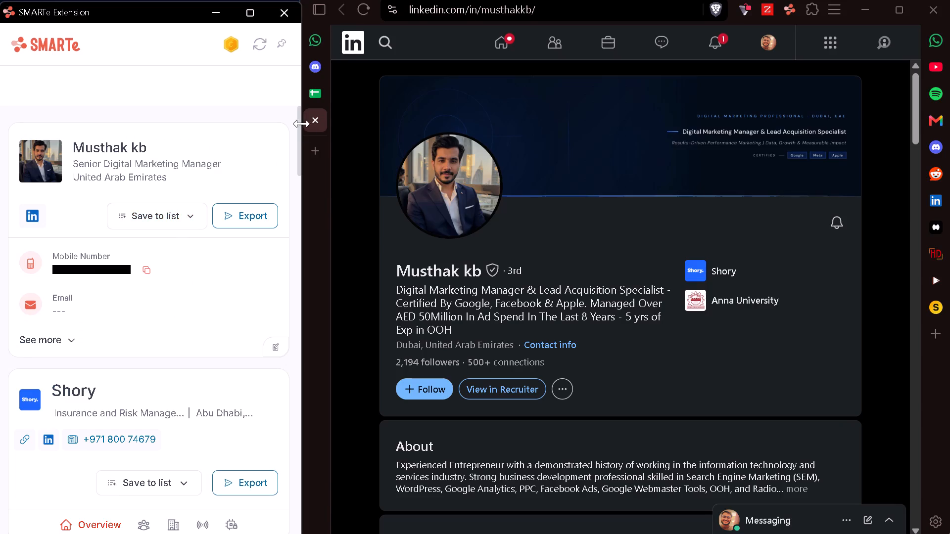
left_click(315, 120)
key("Right")
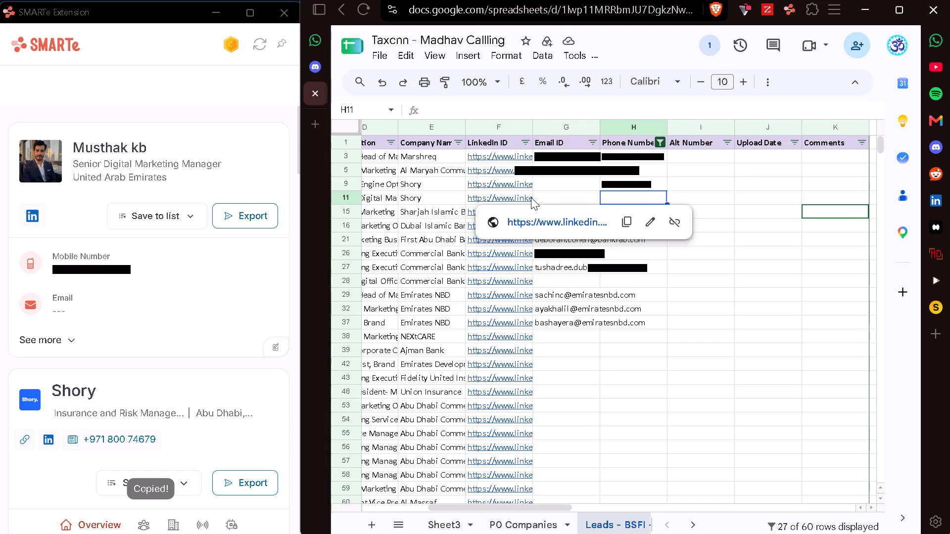
key("ctrl+v")
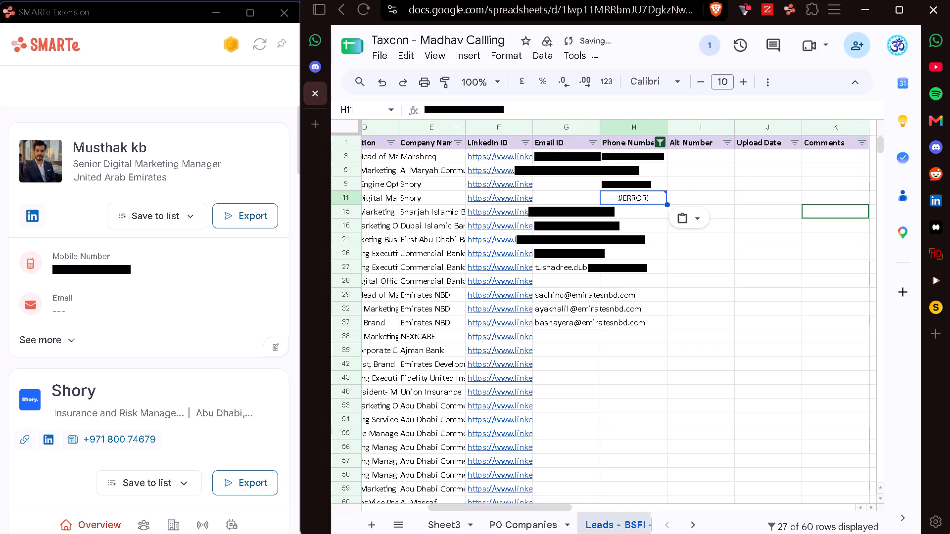
left_click(428, 107)
key("BackSpace")
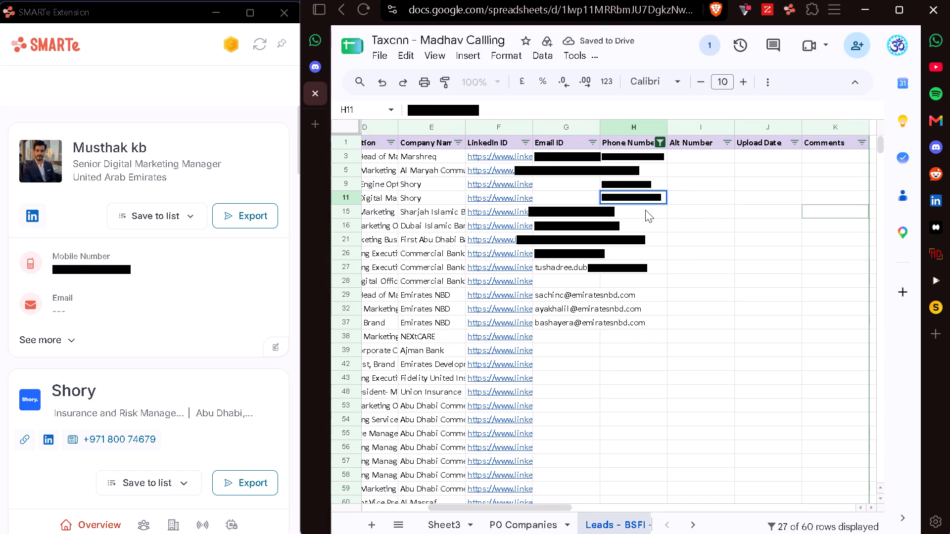
left_click(645, 210)
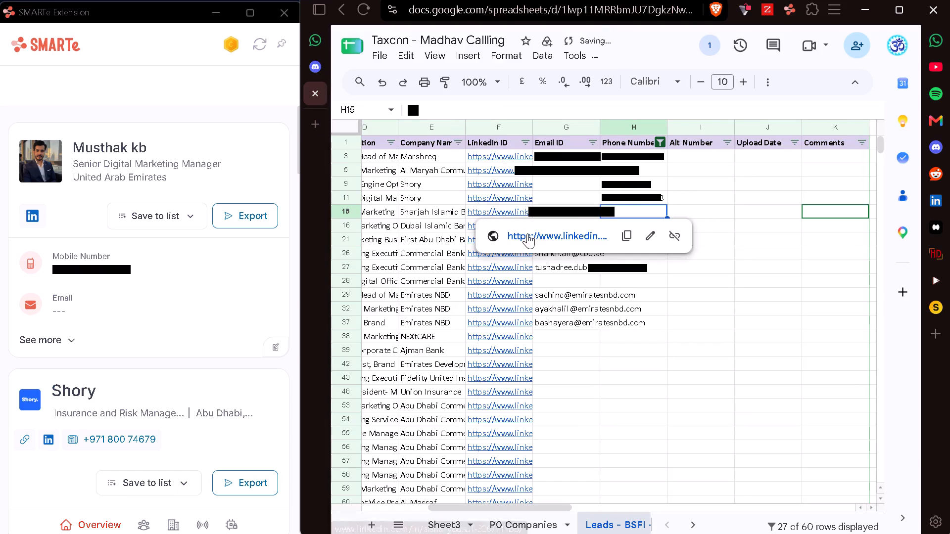
Open the LinkedIn profile linked in row 15, the Sharjah Islamic Bank contact, check the contact's revealed SMARTe details and close the profile.
left_click(527, 233)
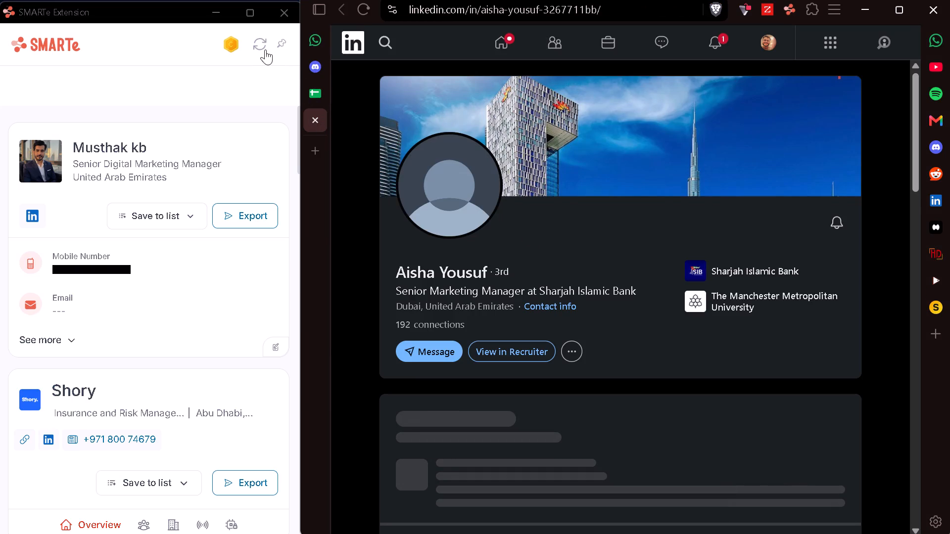
left_click(262, 48)
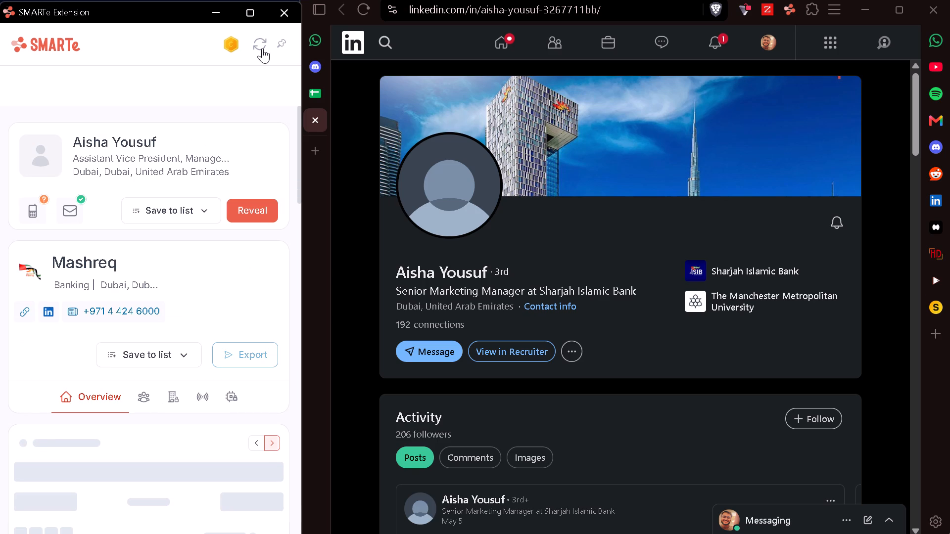
left_click(275, 208)
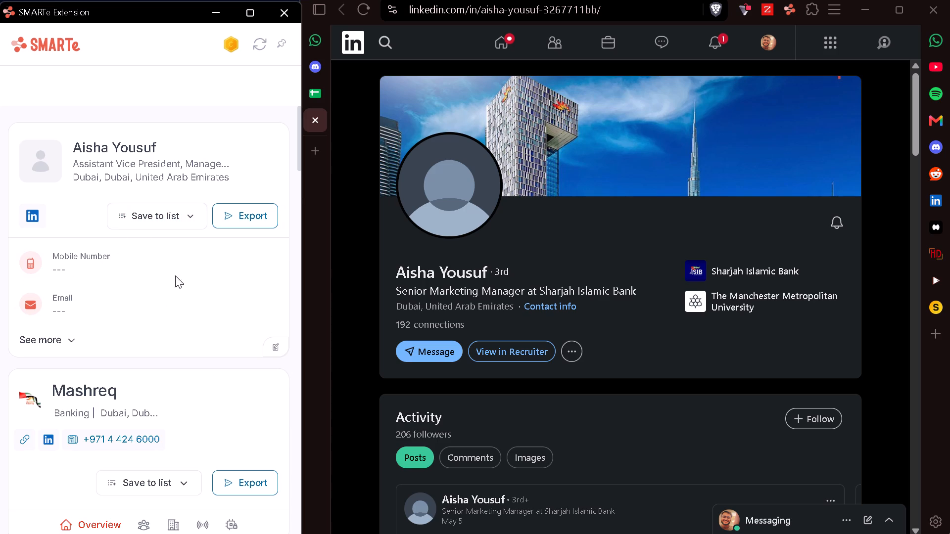
left_click(316, 119)
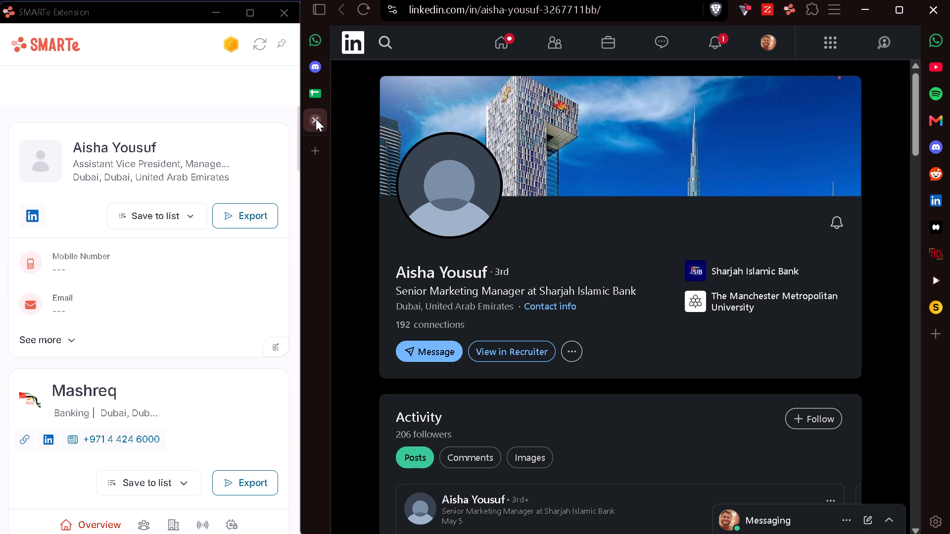
Open the LinkedIn profile linked in row 16, the Dubai Islamic Bank contact, refresh SMARTe and reveal the contact's details.
key("Down")
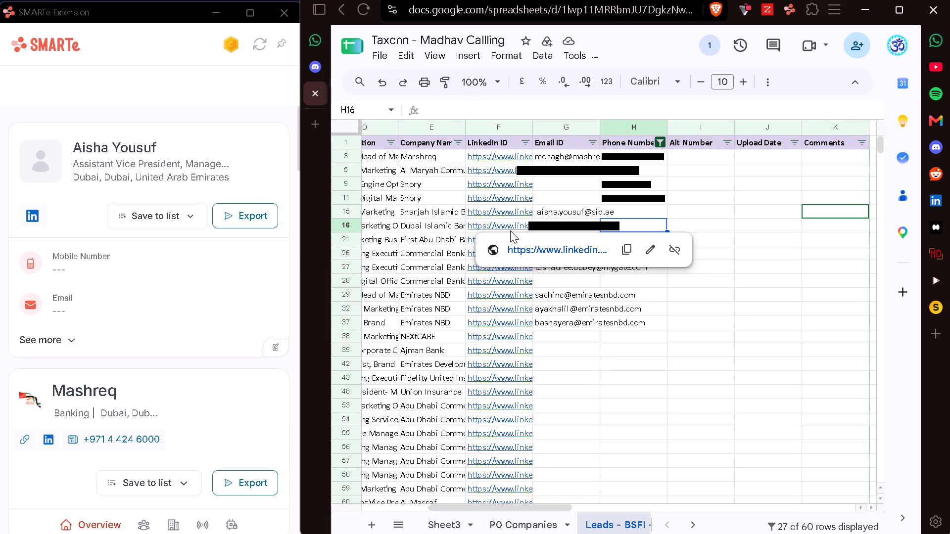
left_click(532, 246)
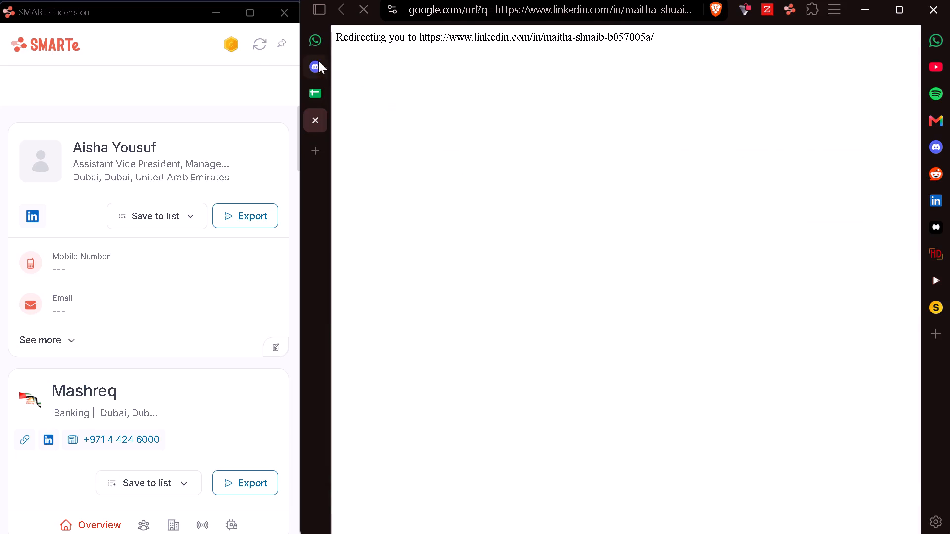
left_click(259, 47)
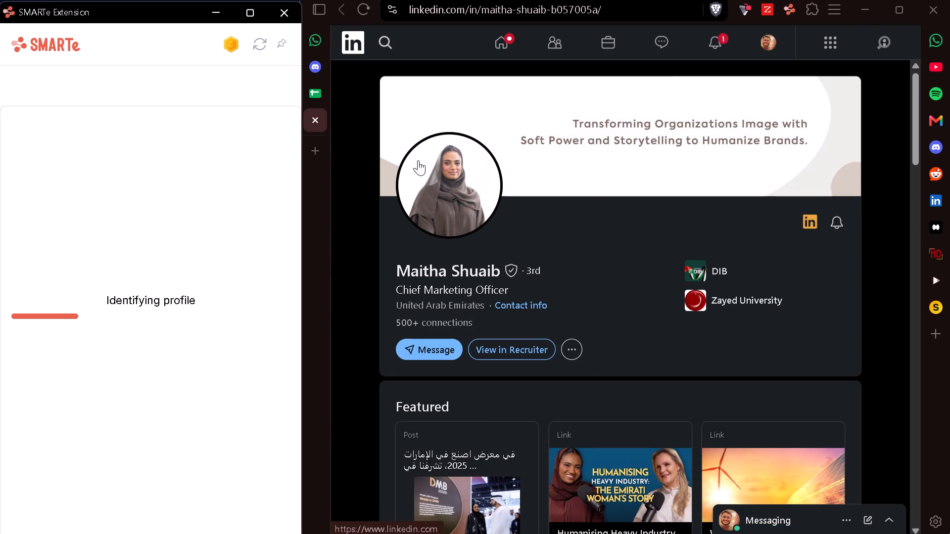
scroll(475, 241, "down", 2)
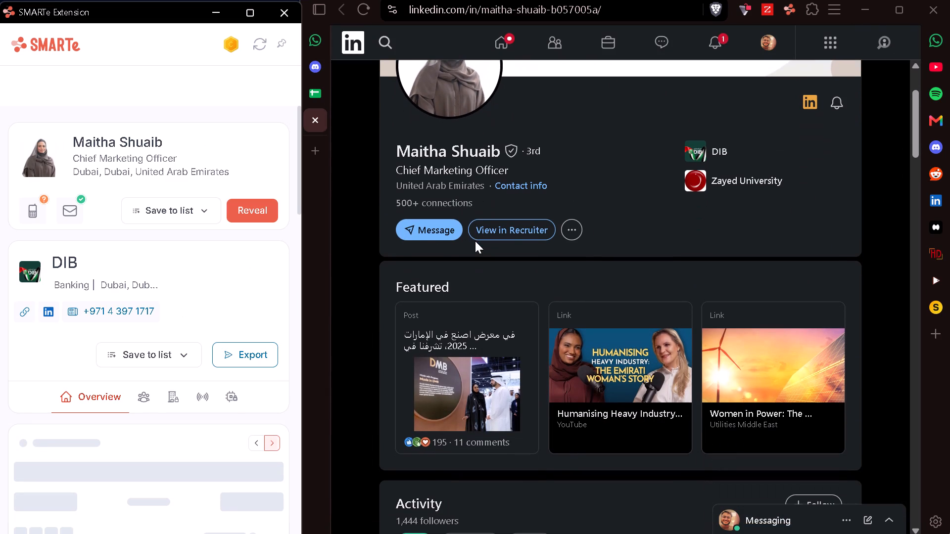
scroll(475, 241, "up", 4)
left_click(244, 212)
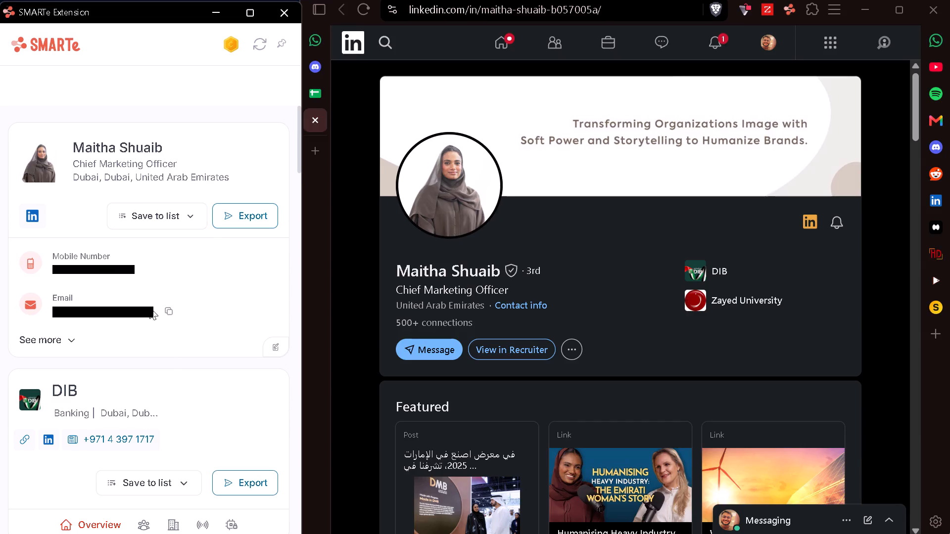
Copy the revealed mobile number into the Phone Number cell of row 16 and delete its leading character.
left_click(170, 309)
left_click(316, 94)
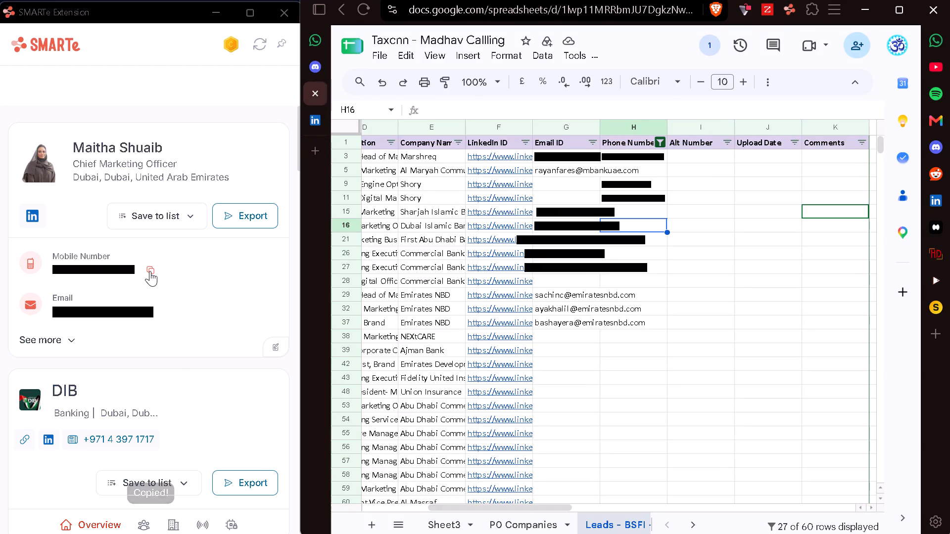
left_click(150, 271)
key("Right")
key("ctrl+v")
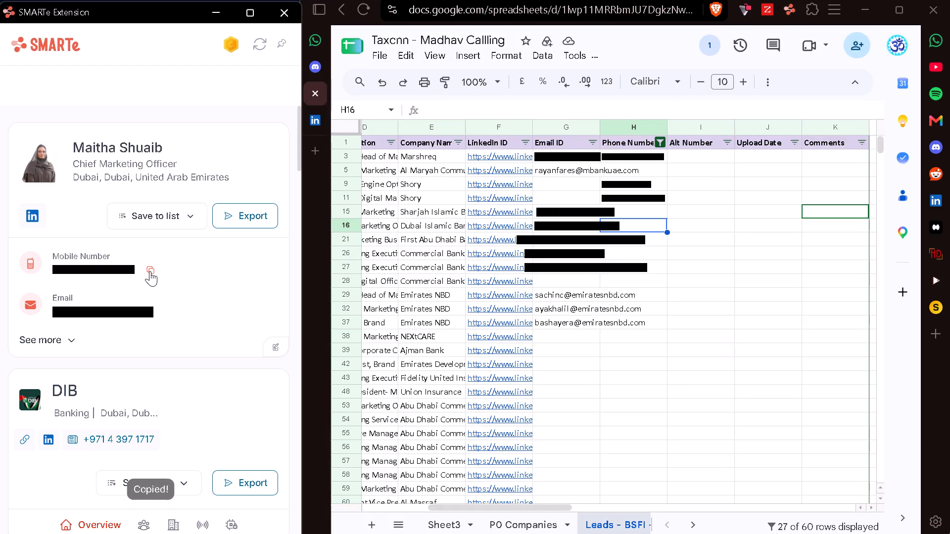
left_click(641, 227)
key("ctrl+v")
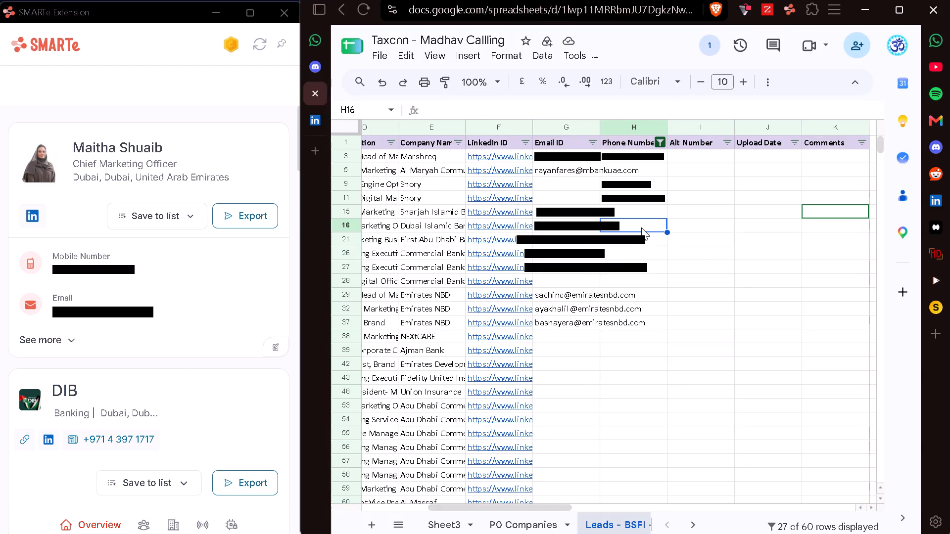
left_click(428, 108)
key("BackSpace")
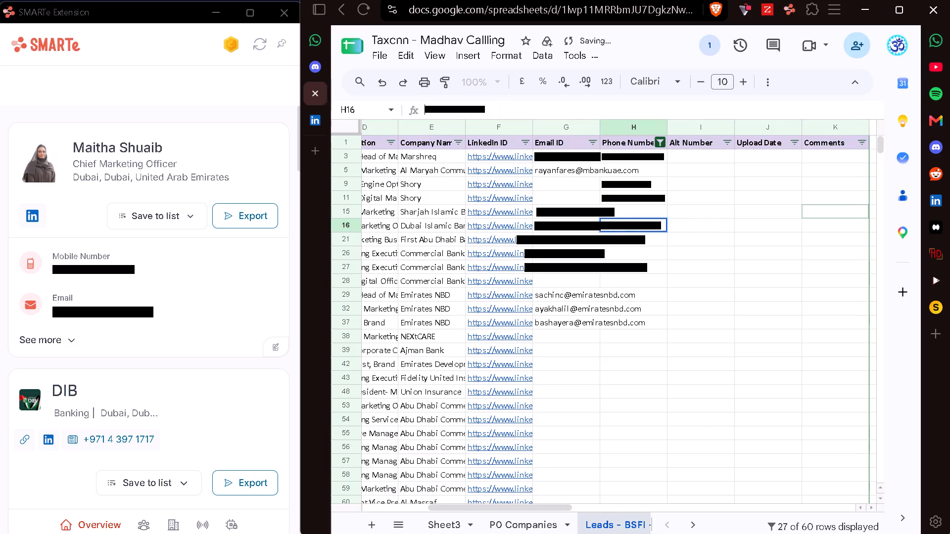
left_click(629, 234)
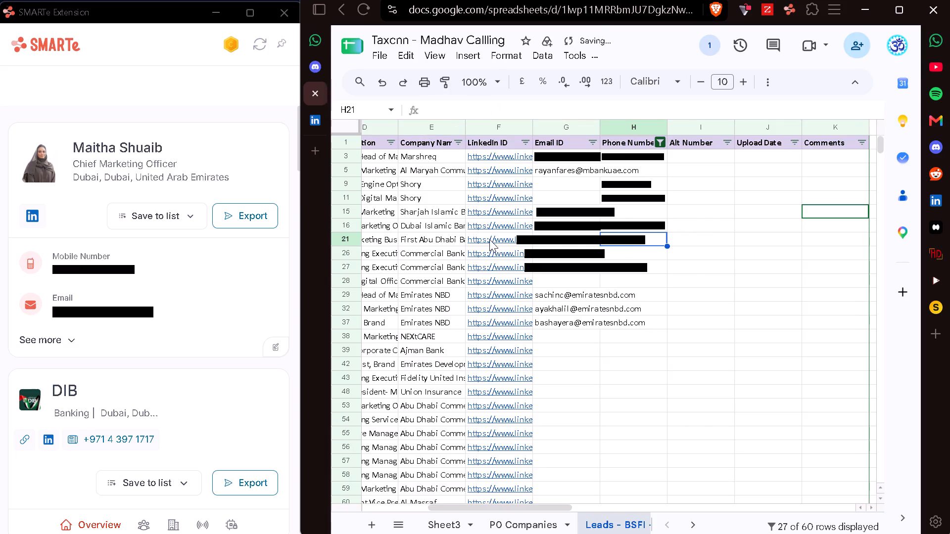
Open the LinkedIn profile linked in row 21, the First Abu Dhabi Bank contact, refresh SMARTe and reveal the contact's details.
left_click(536, 265)
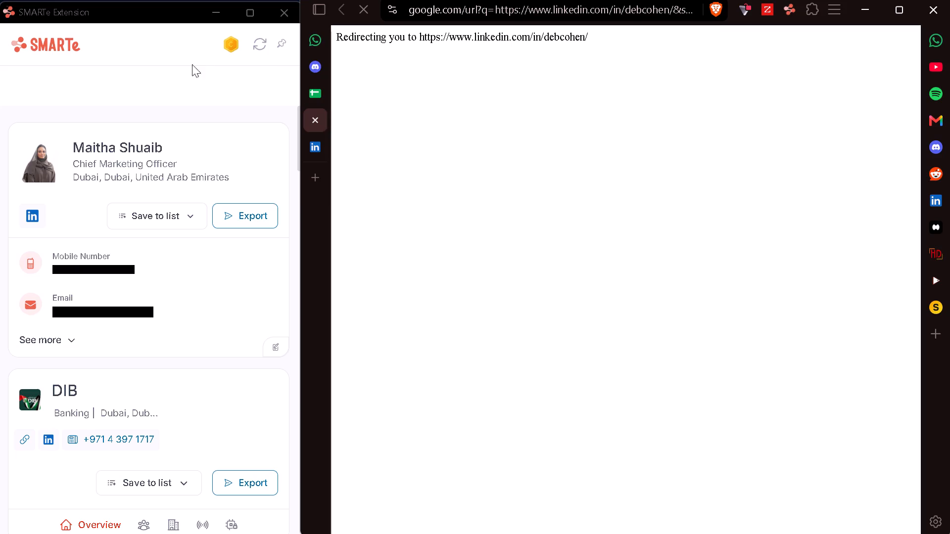
left_click(260, 48)
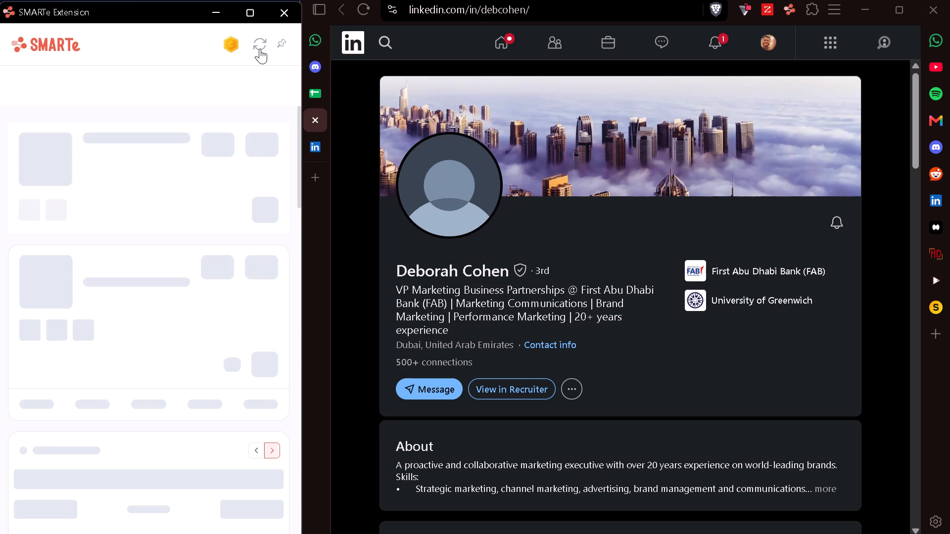
left_click(251, 212)
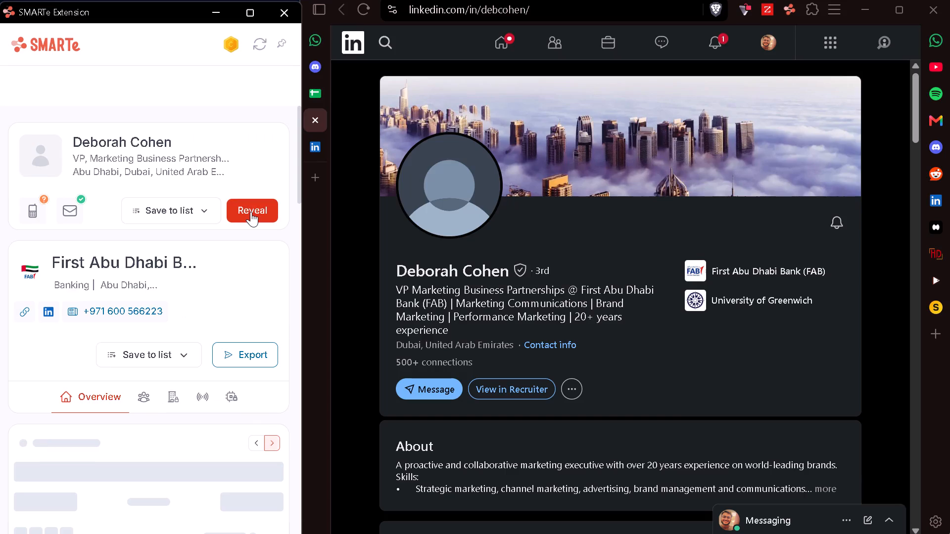
left_click(251, 212)
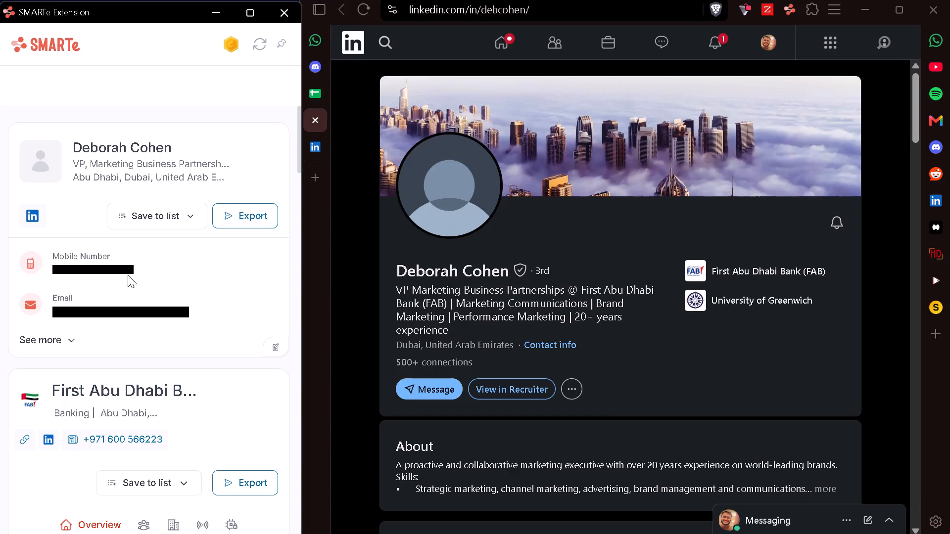
Copy the revealed mobile number into the Phone Number cell of row 21 and delete its leading character.
left_click(149, 267)
left_click(319, 90)
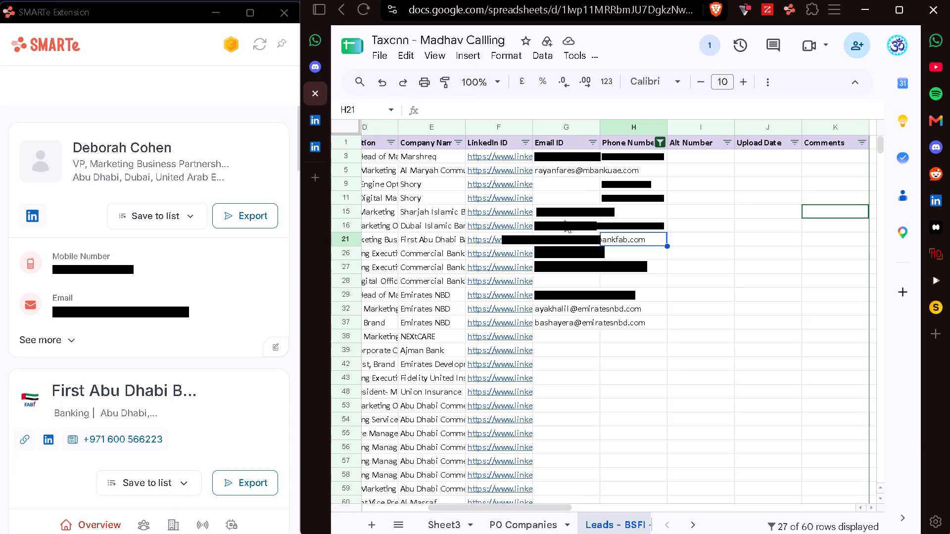
key("ctrl+v")
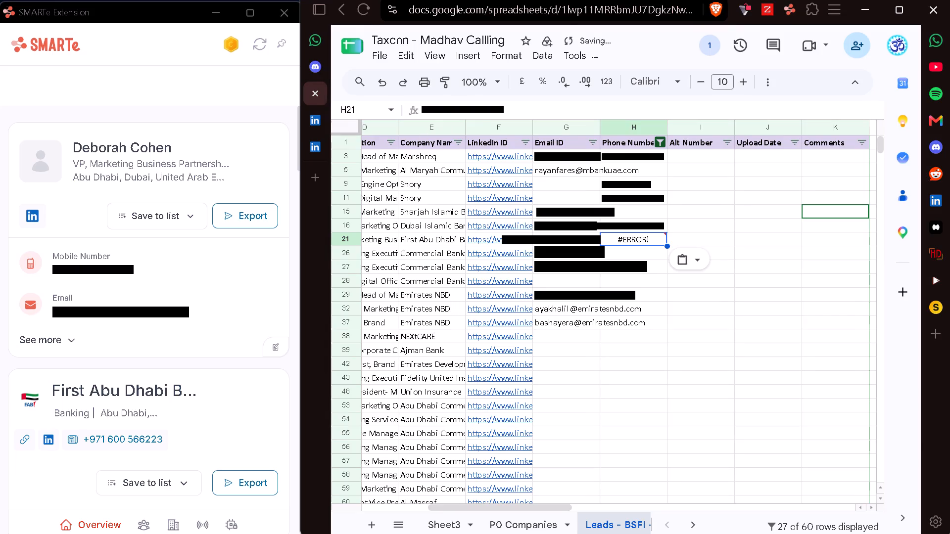
left_click(427, 109)
key("BackSpace")
left_click(615, 254)
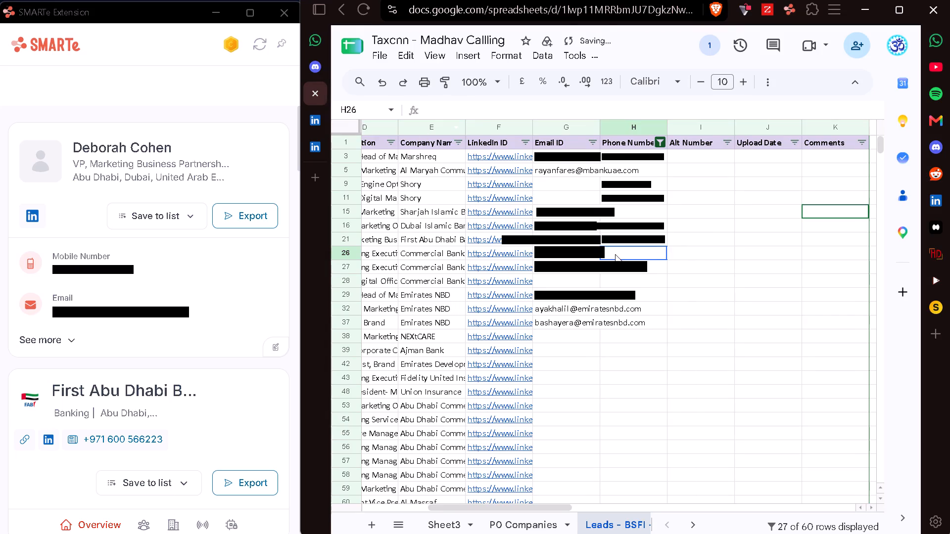
Close the two finished LinkedIn profiles for rows 16 and 21 and return to the leads sheet.
double_click(315, 143)
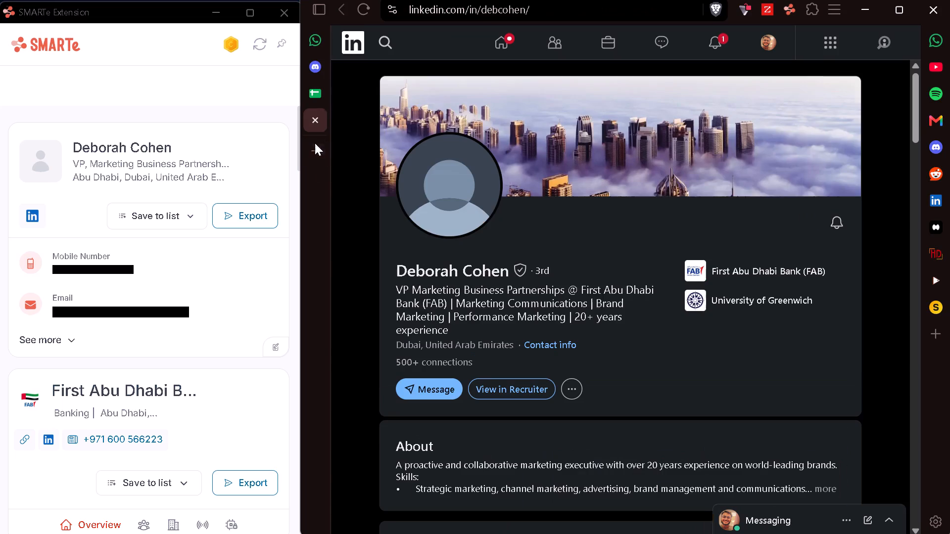
left_click(317, 125)
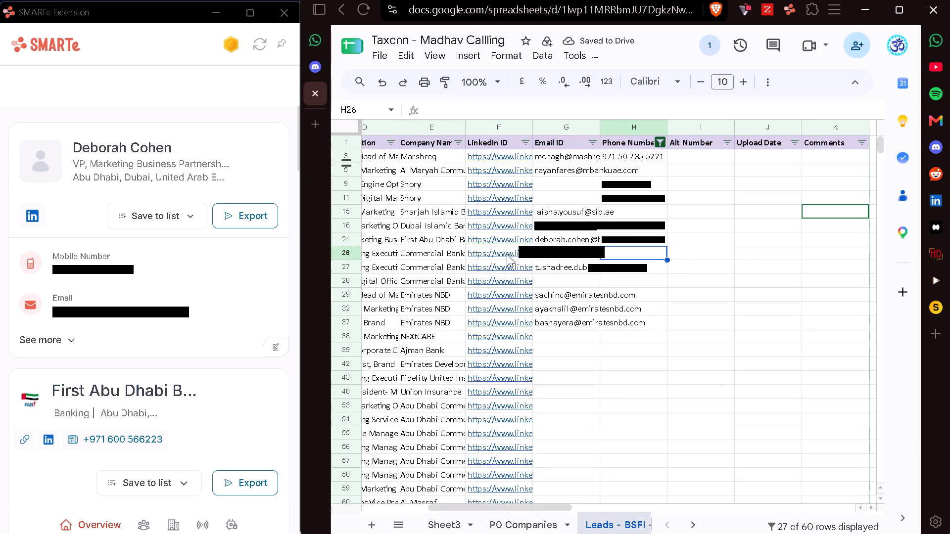
Open the LinkedIn profile linked in row 26, refresh SMARTe and reveal the contact's details, then close the profile.
left_click(540, 275)
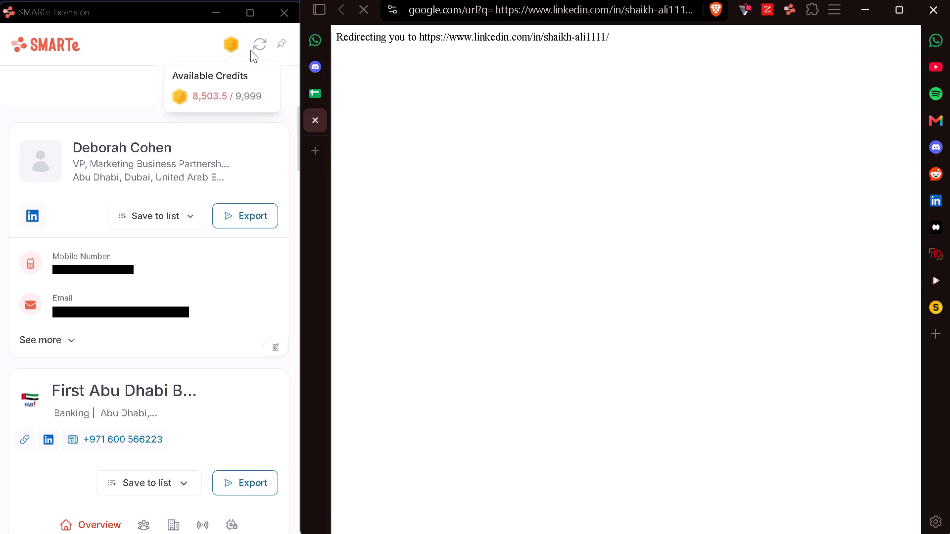
left_click(262, 47)
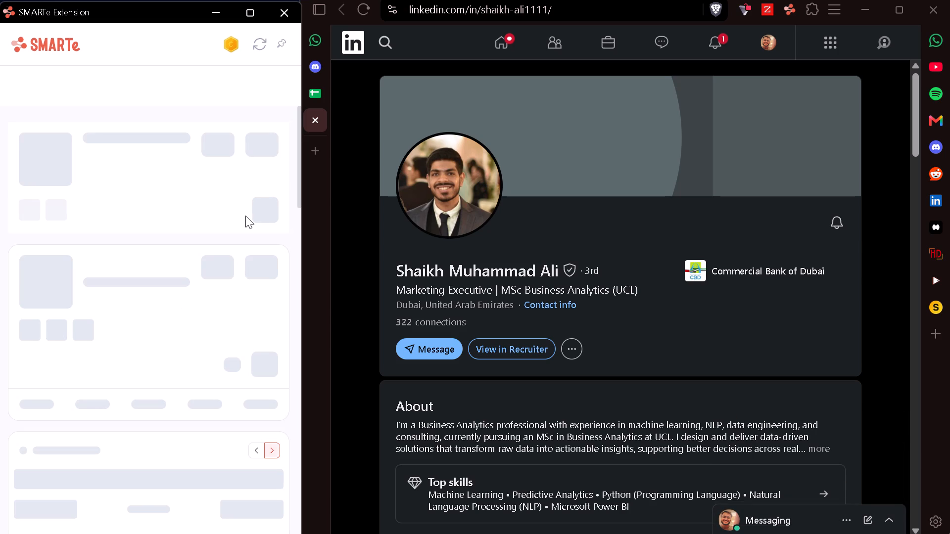
left_click(233, 212)
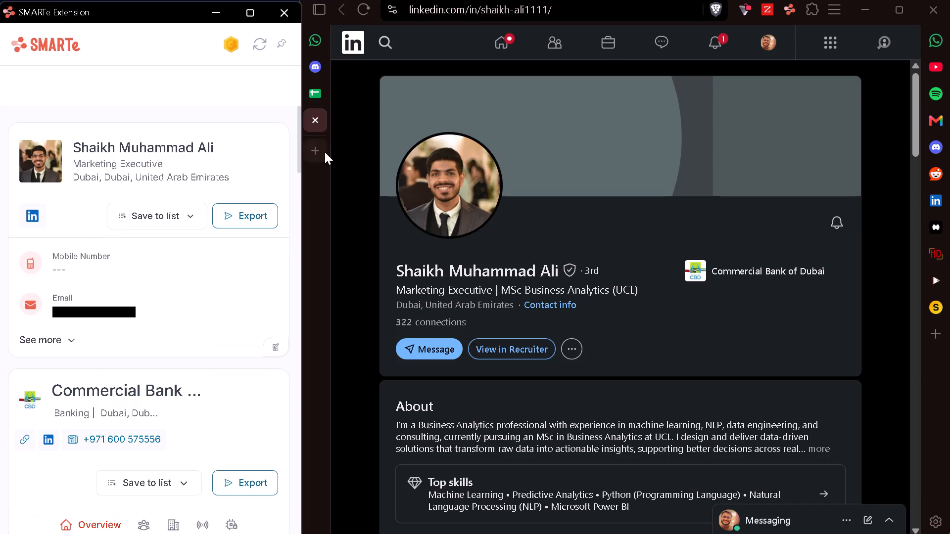
left_click(313, 121)
Open the LinkedIn profile linked in row 27, refresh SMARTe to look up the contact, and close the profile.
scroll(499, 290, "down", 1)
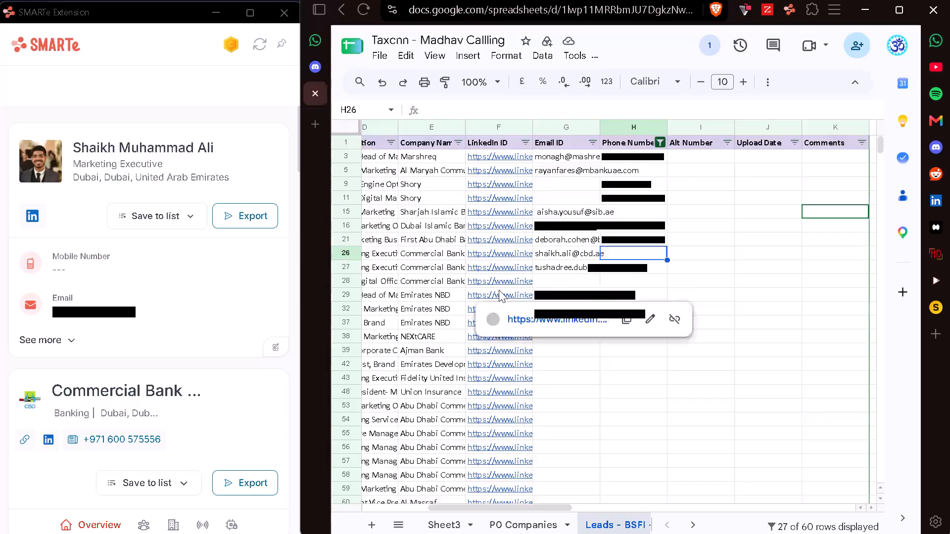
scroll(499, 290, "down", 1)
key("Down")
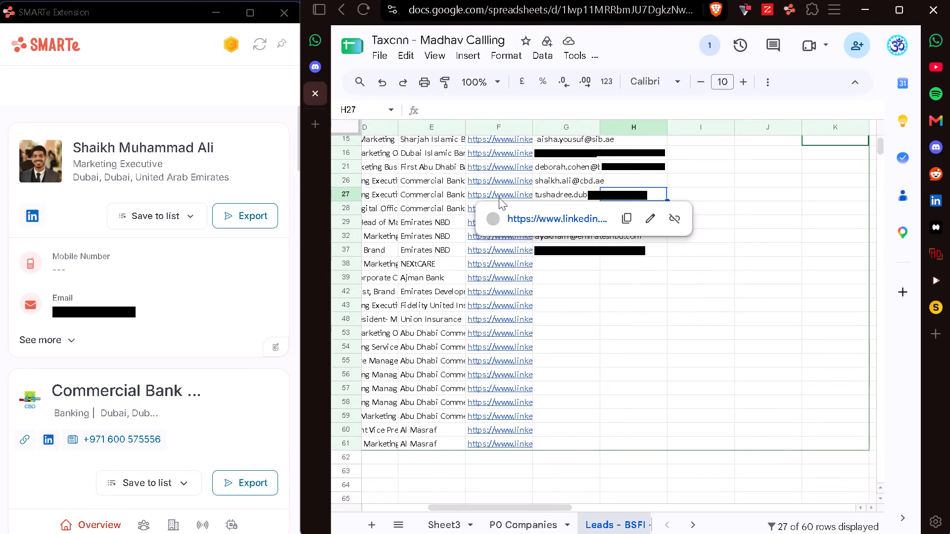
left_click(549, 217)
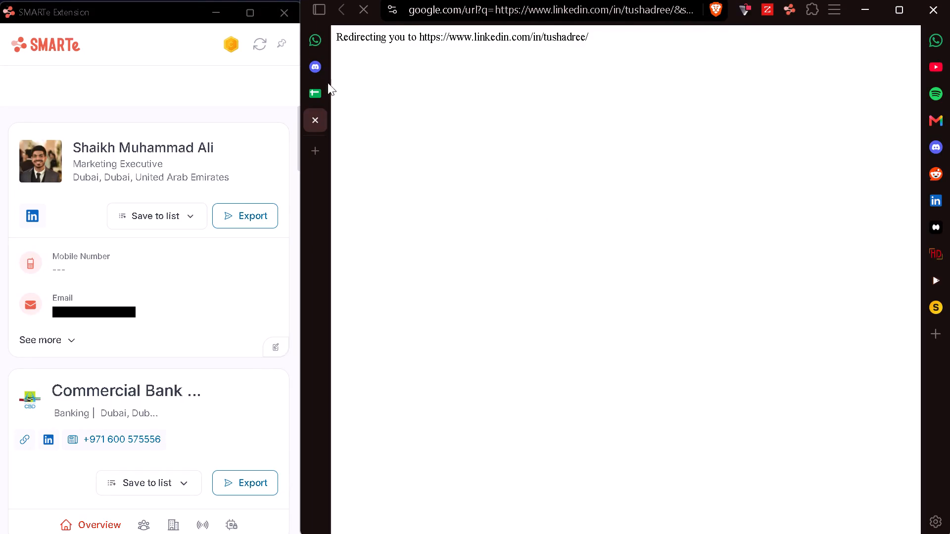
left_click(268, 36)
left_click(262, 41)
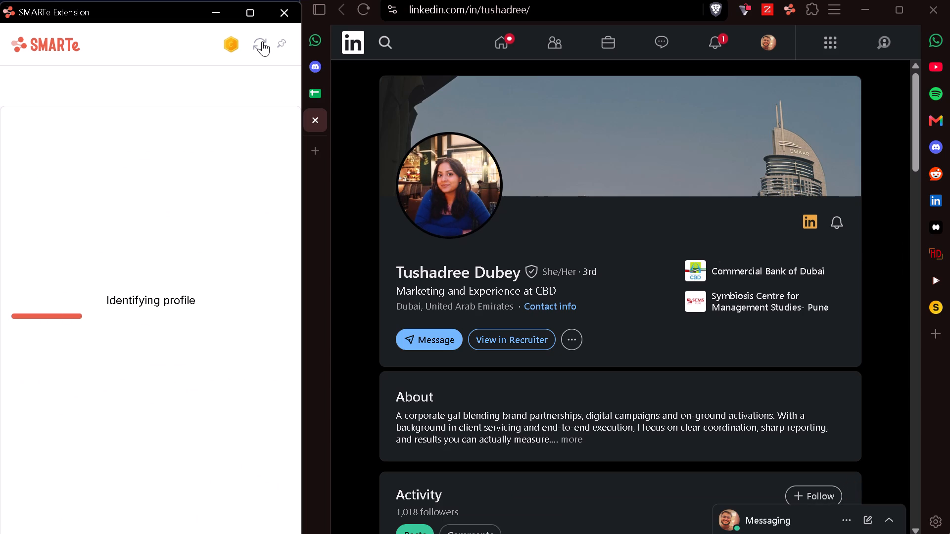
scroll(476, 275, "up", 1)
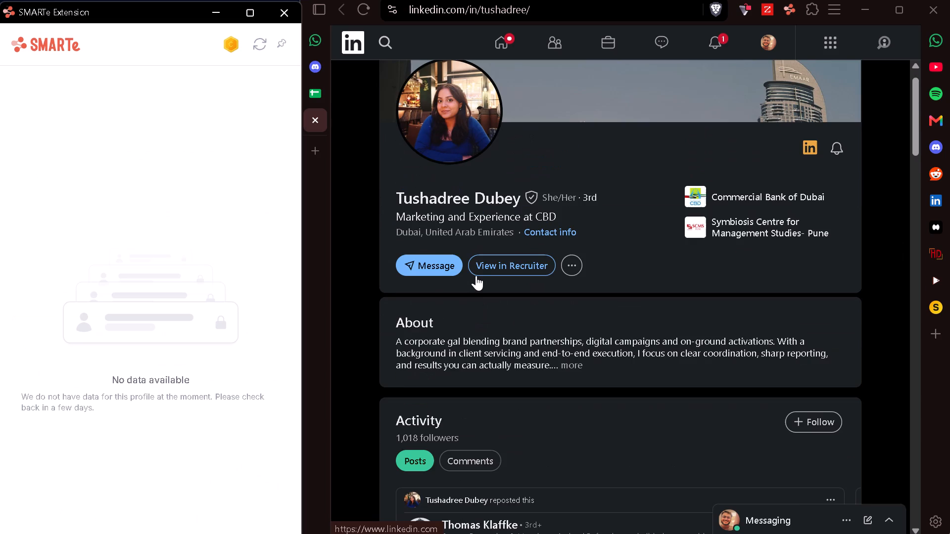
left_click(317, 124)
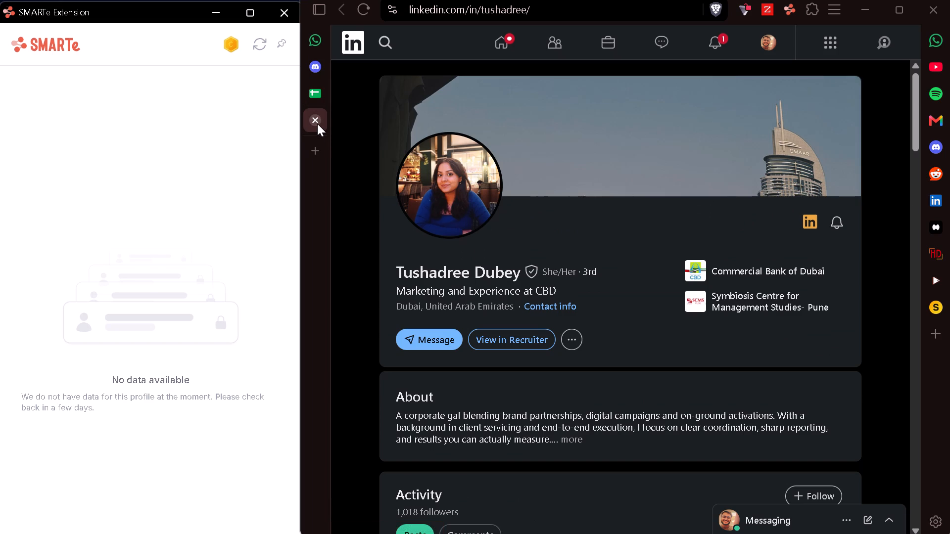
Open the LinkedIn profile linked in row 28, the Commercial Bank of Dubai digital officer, refresh SMARTe and reveal the contact's details.
key("Down")
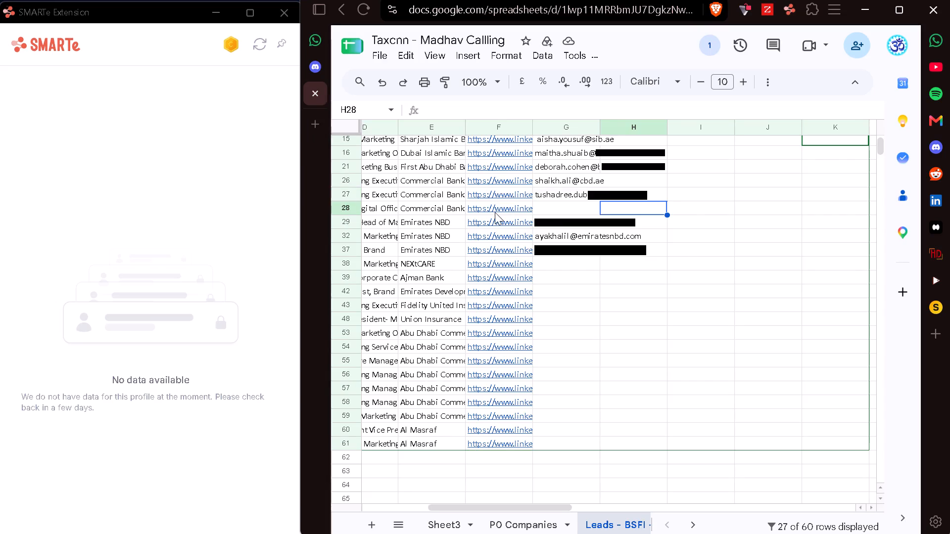
left_click(528, 231)
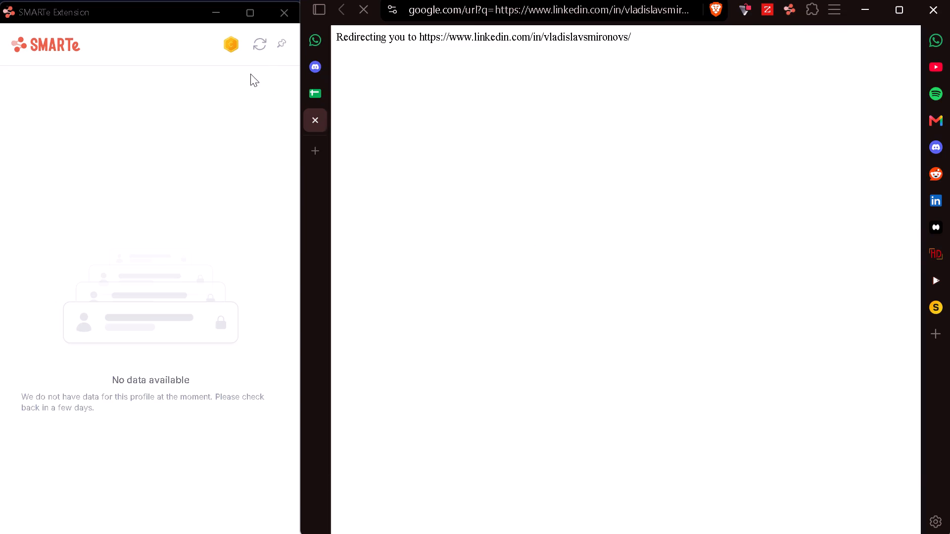
left_click(260, 42)
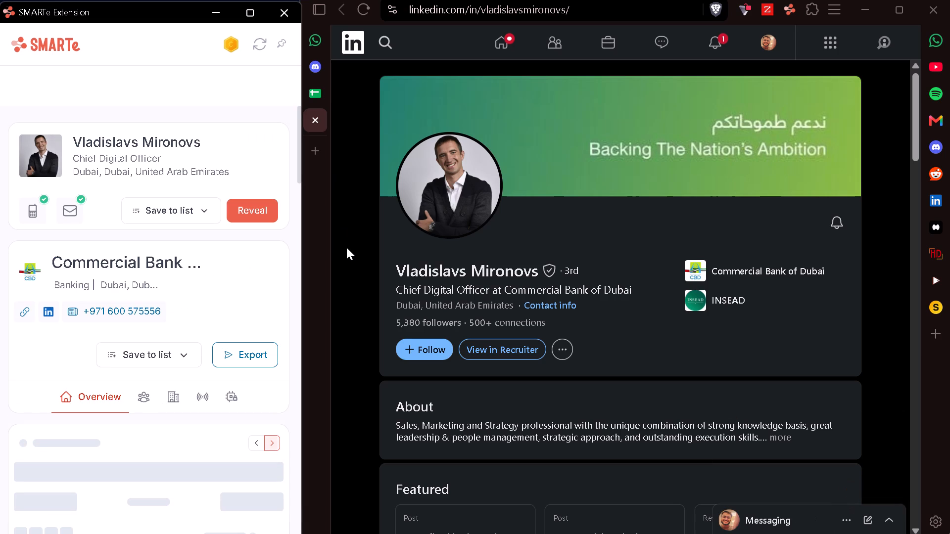
left_click(245, 208)
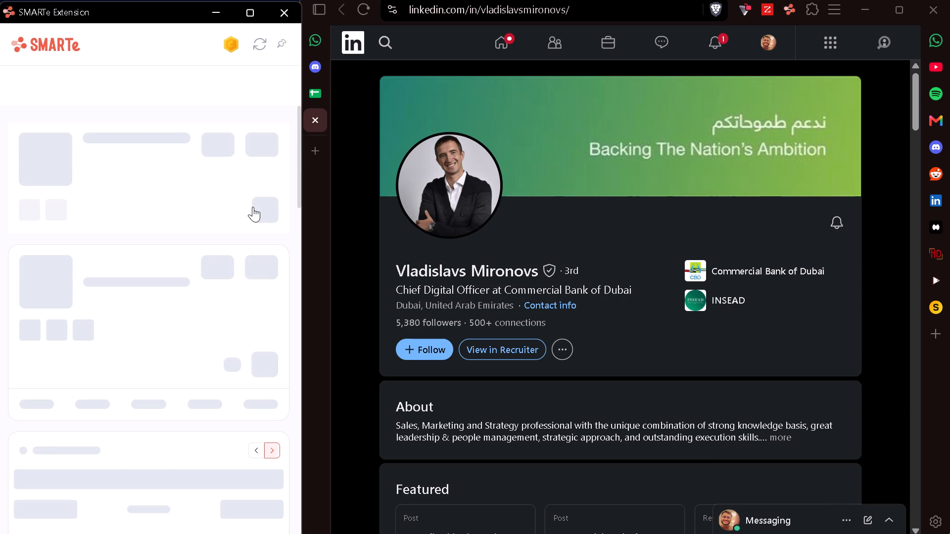
left_click(253, 207)
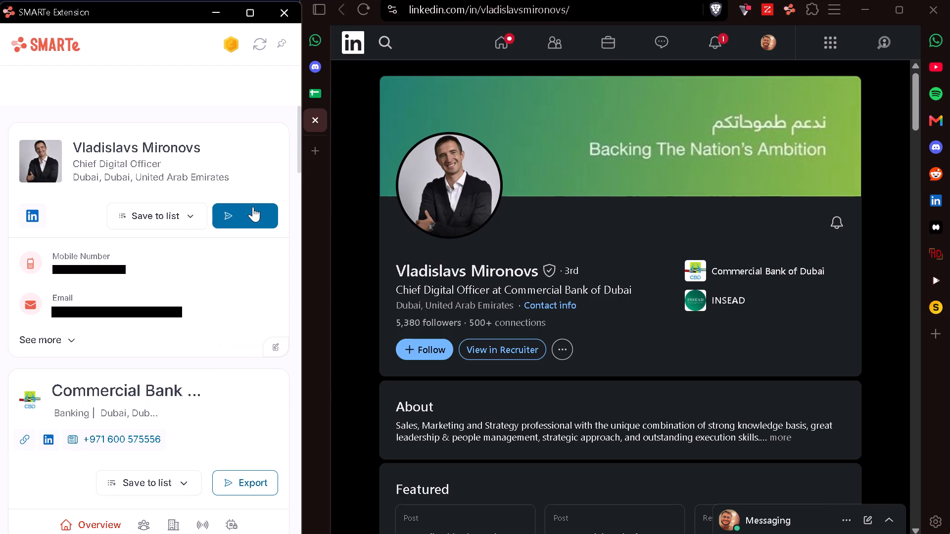
Copy the revealed email into the Email ID cell of row 28 in the leads sheet.
left_click(310, 102)
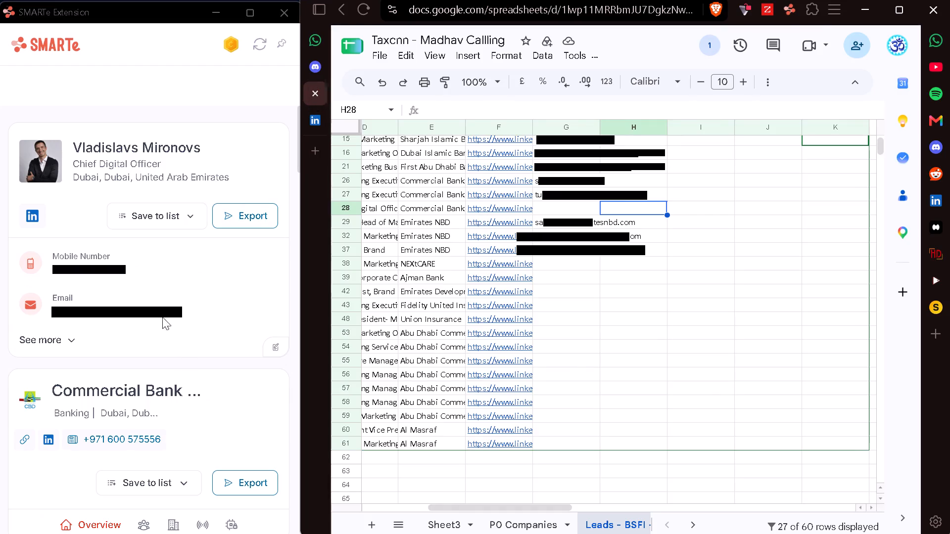
left_click(194, 310)
key("Left")
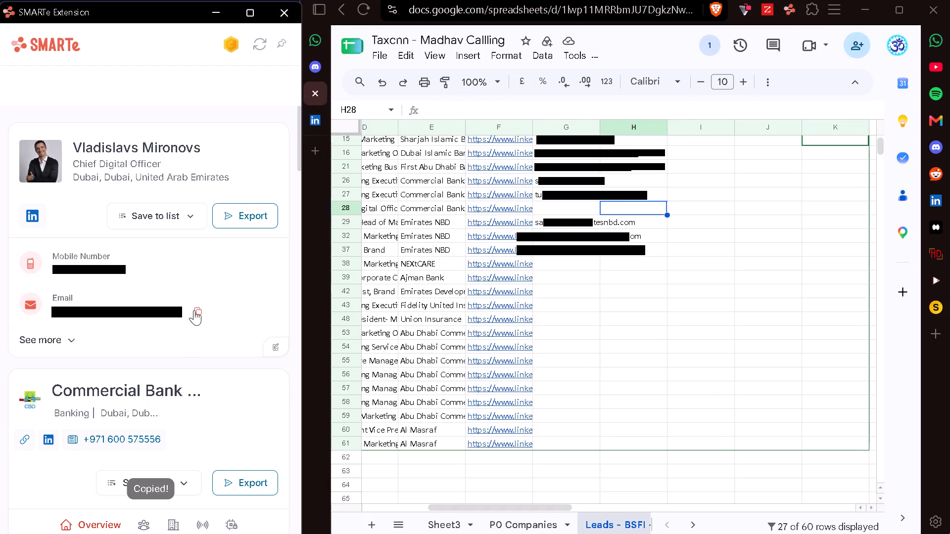
key("ctrl+v")
left_click(552, 210)
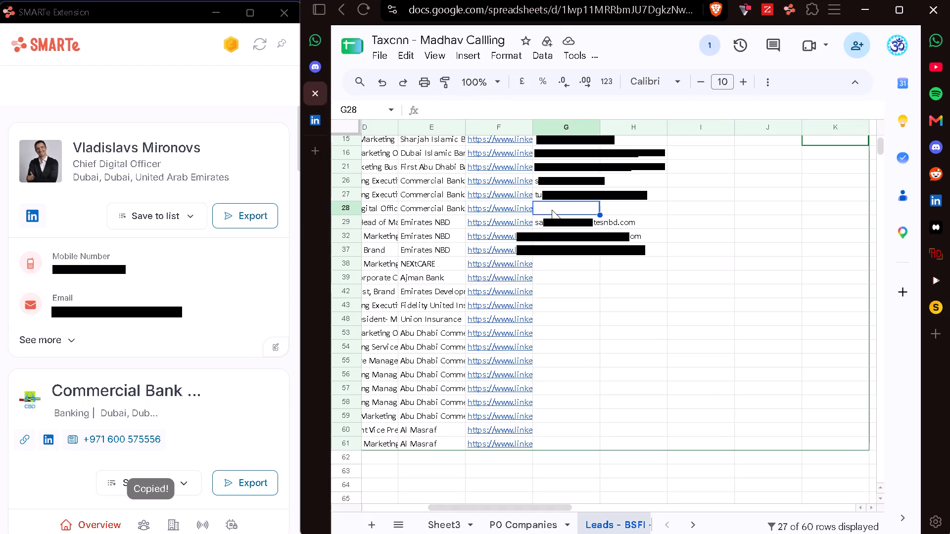
key("ctrl+v")
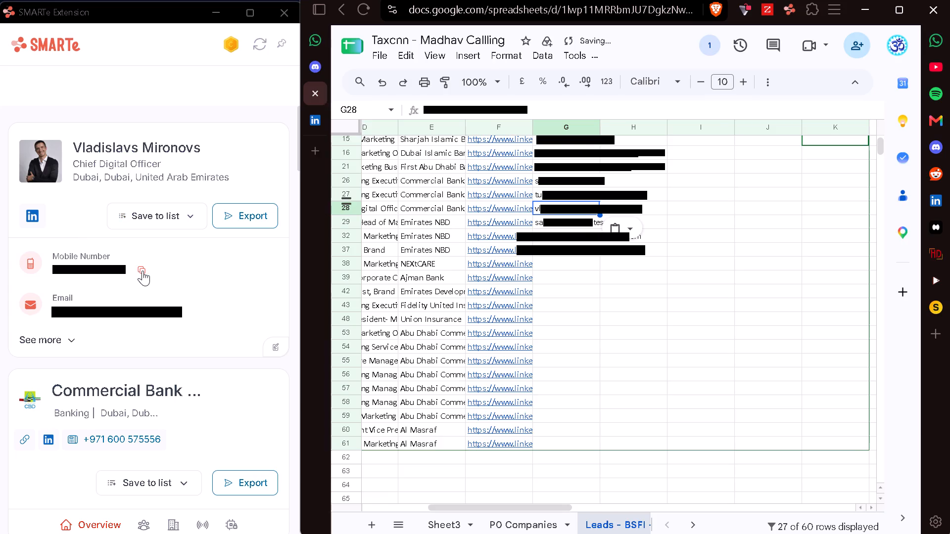
Copy the revealed mobile number into the Phone Number cell of row 28 and delete its leading character.
left_click(142, 270)
key("Right")
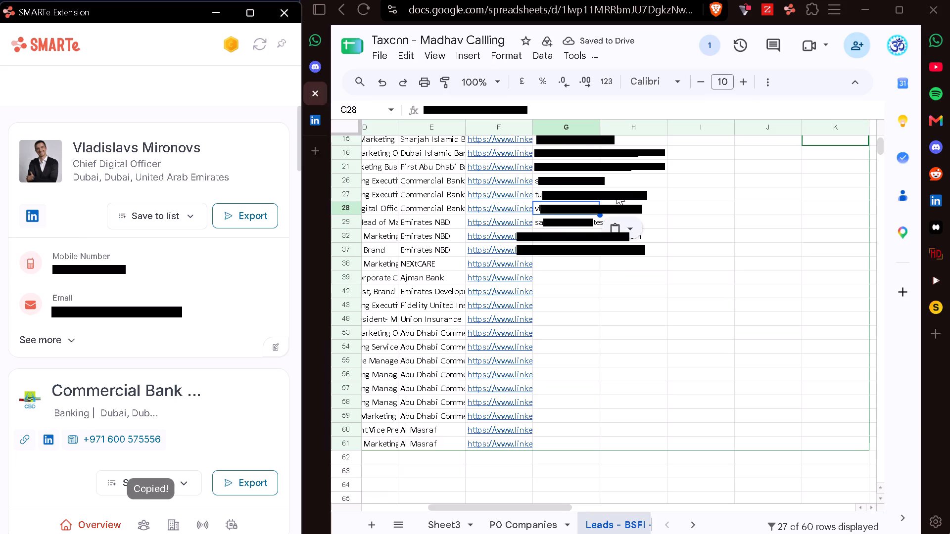
left_click(646, 211)
key("ctrl+v")
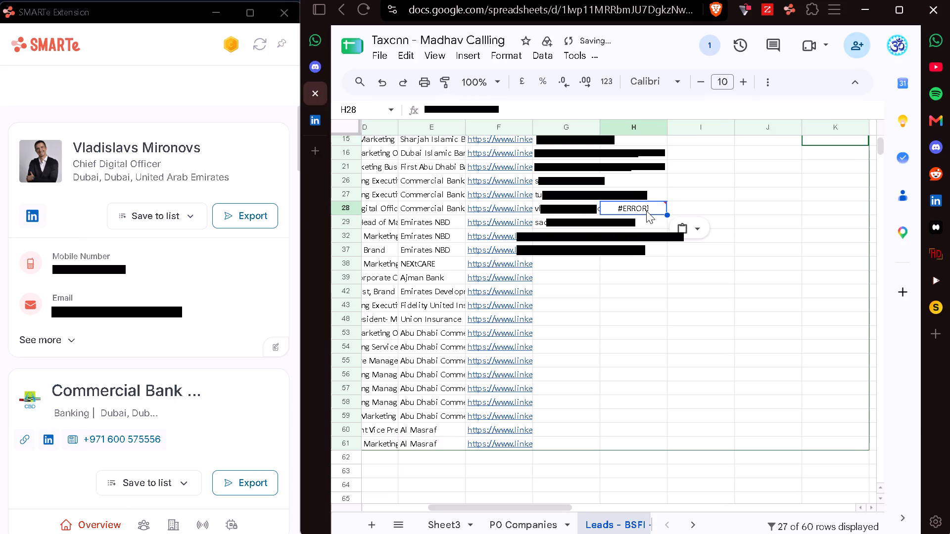
scroll(585, 241, "right", 3)
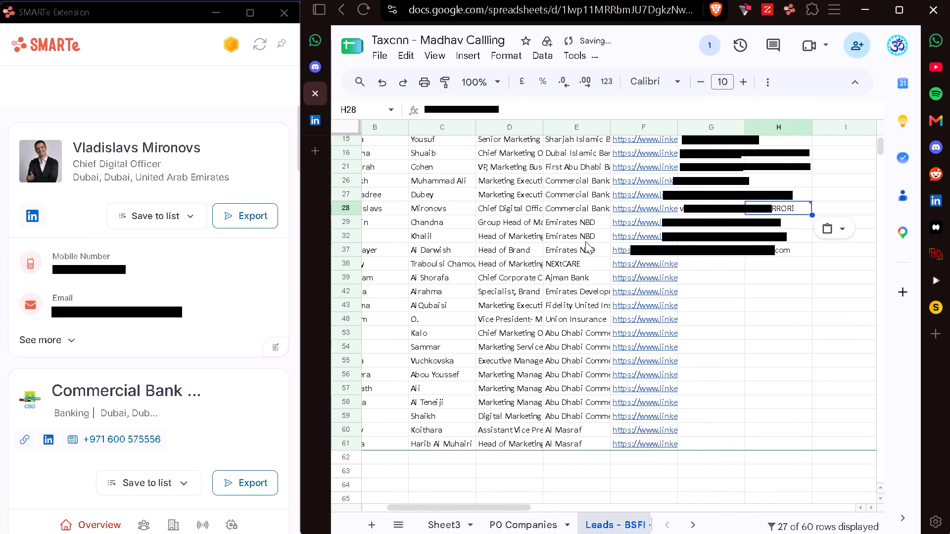
scroll(585, 241, "left", 1)
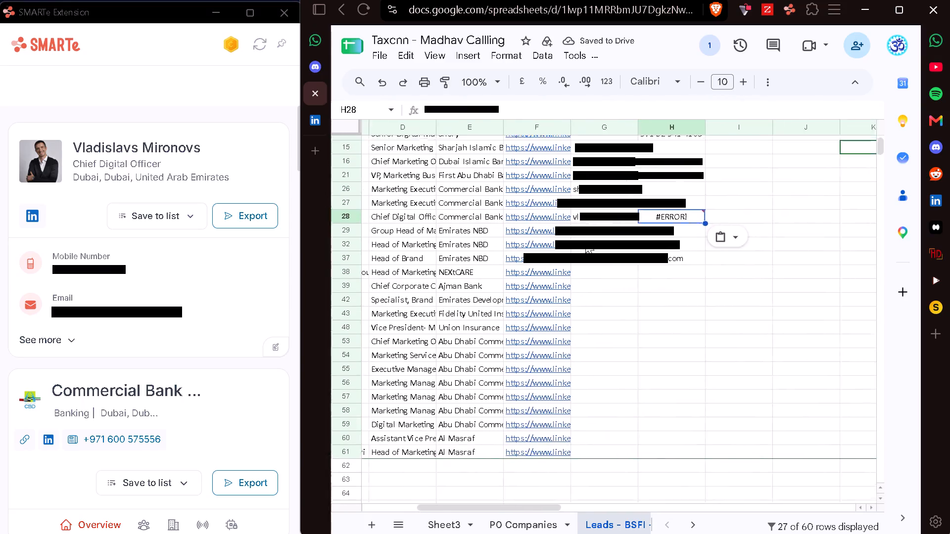
scroll(585, 241, "left", 1)
left_click(429, 110)
key("BackSpace")
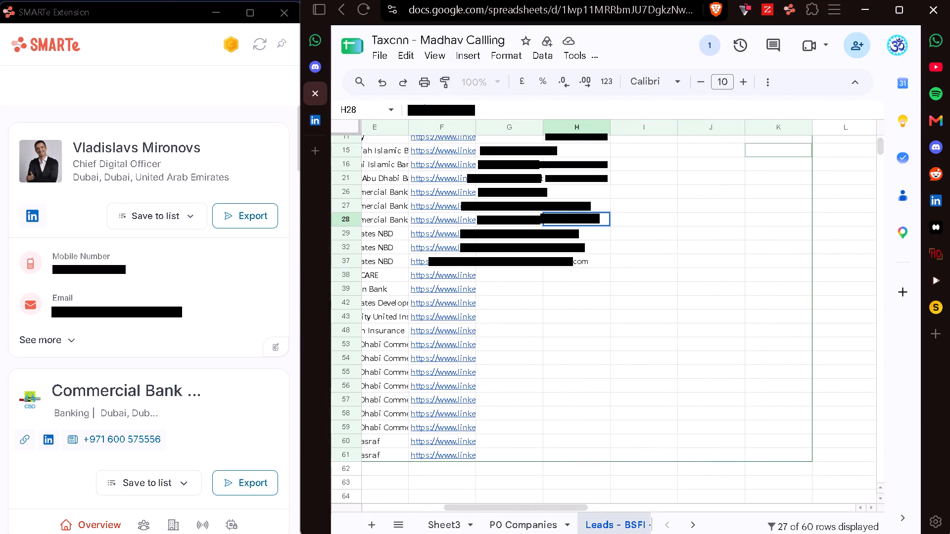
left_click(561, 233)
Open the LinkedIn profile linked in row 29, the Emirates NBD group marketing head, refresh SMARTe and reveal the contact's details.
scroll(519, 248, "down", 1)
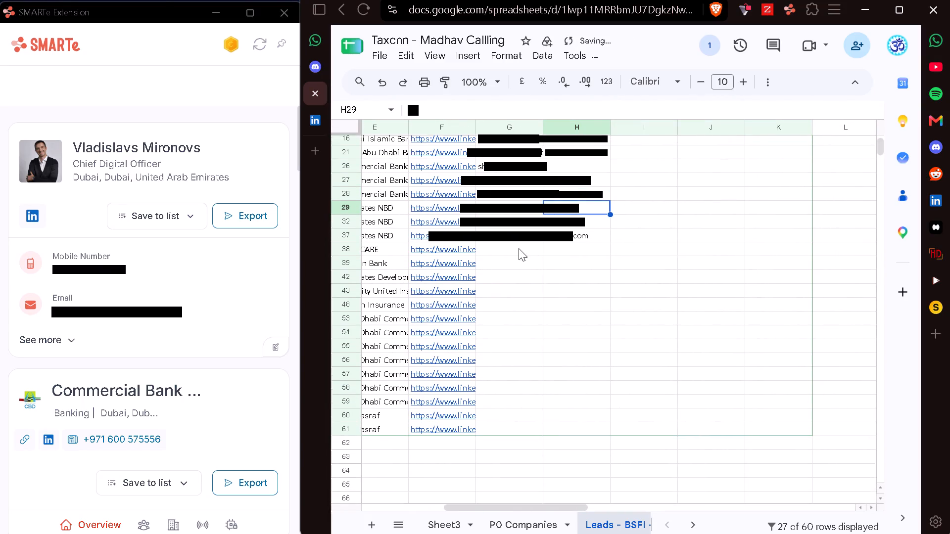
scroll(519, 248, "down", 1)
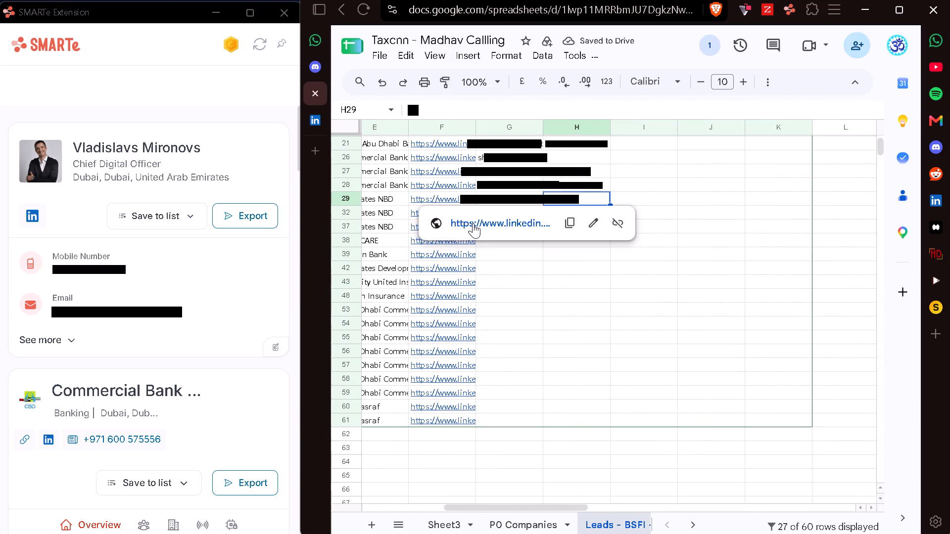
left_click(473, 223)
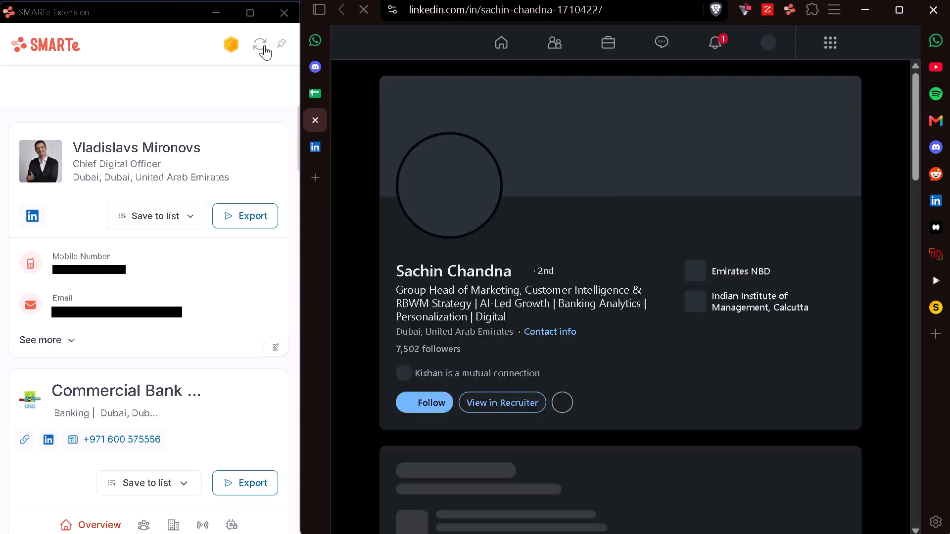
left_click(264, 45)
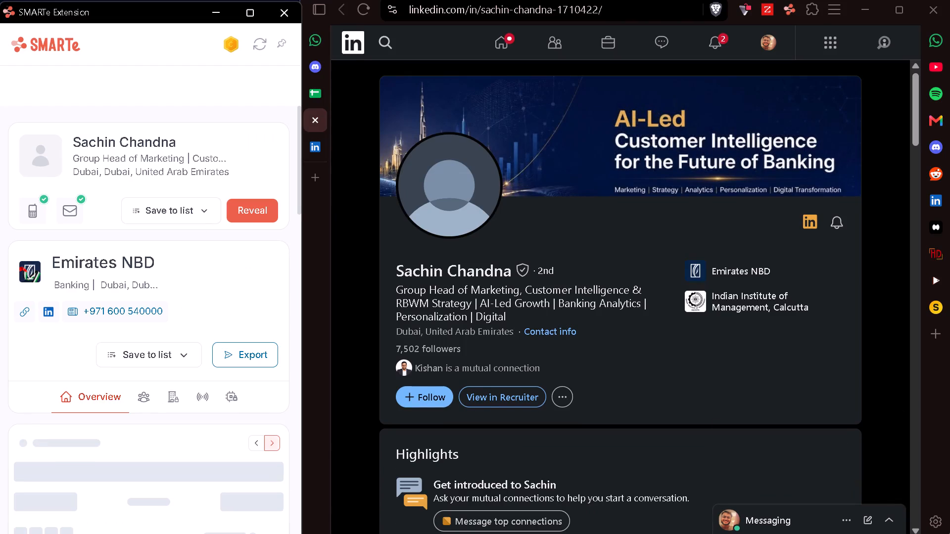
left_click(250, 207)
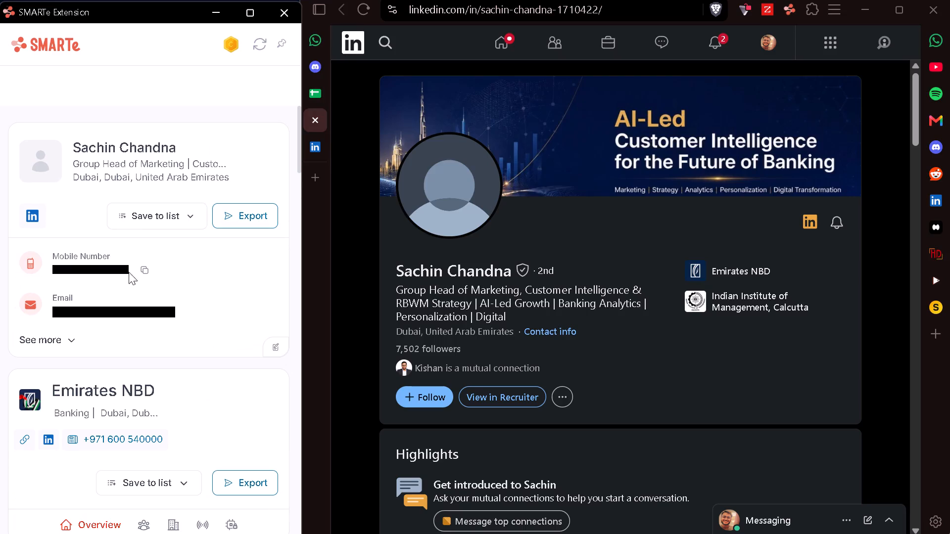
Copy the revealed mobile number, close both finished LinkedIn profiles, and paste it into row 29's Phone Number cell, deleting its leading characters.
left_click(142, 268)
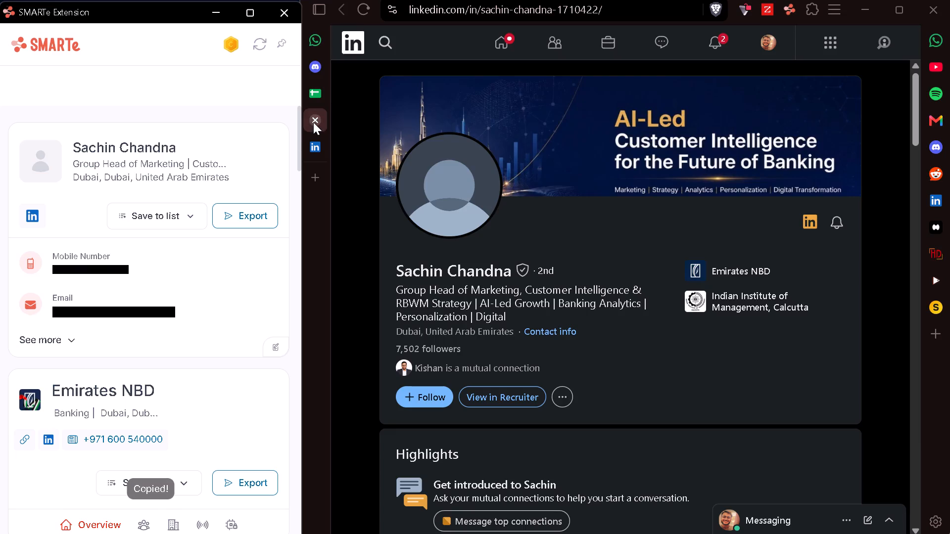
left_click(314, 141)
left_click(314, 145)
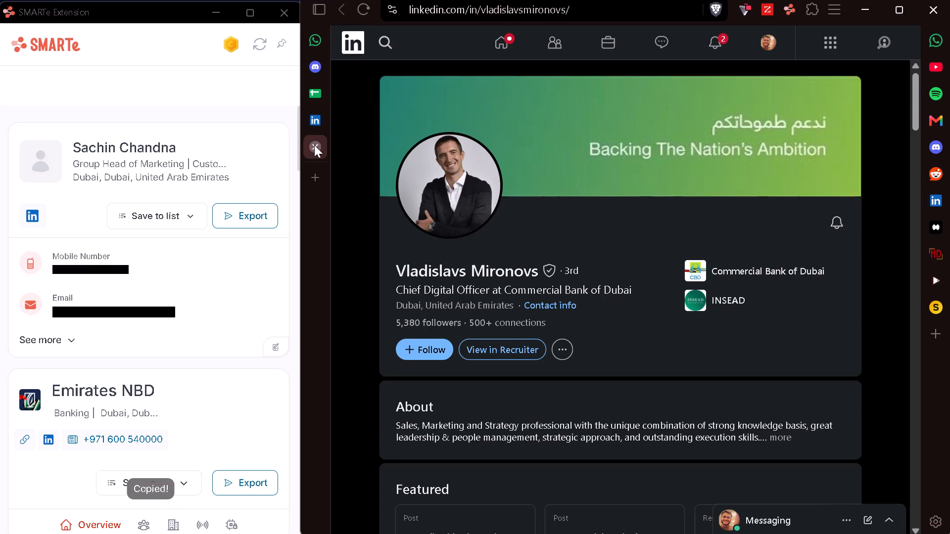
left_click(317, 121)
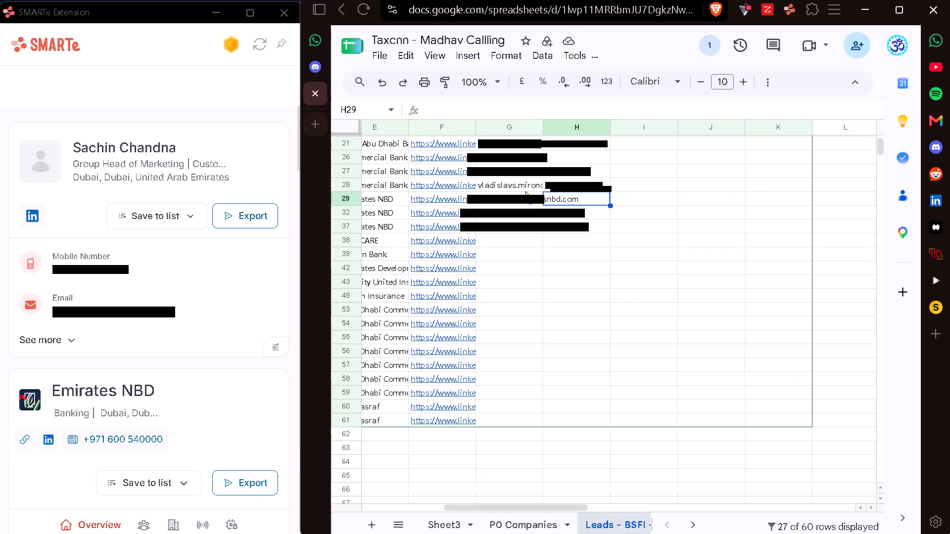
key("ctrl+v")
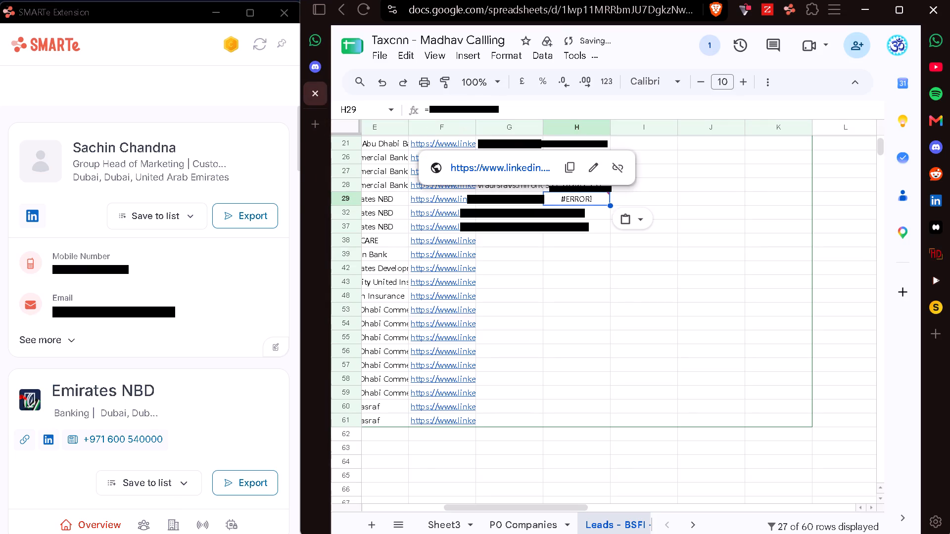
left_click(446, 110)
key("BackSpace")
key("BackSpace")
key("BackSpace")
key("BackSpace")
key("BackSpace")
key("BackSpace")
key("BackSpace")
key("BackSpace")
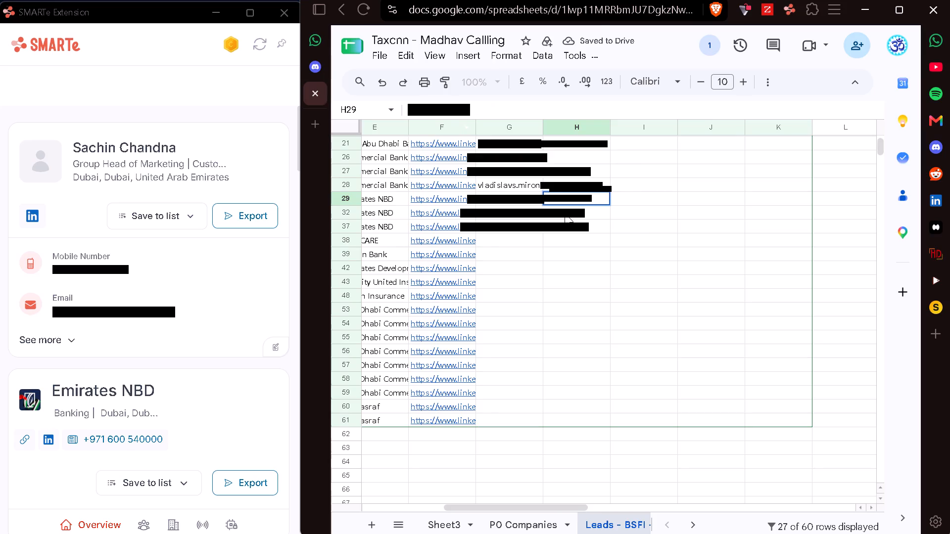
left_click(565, 213)
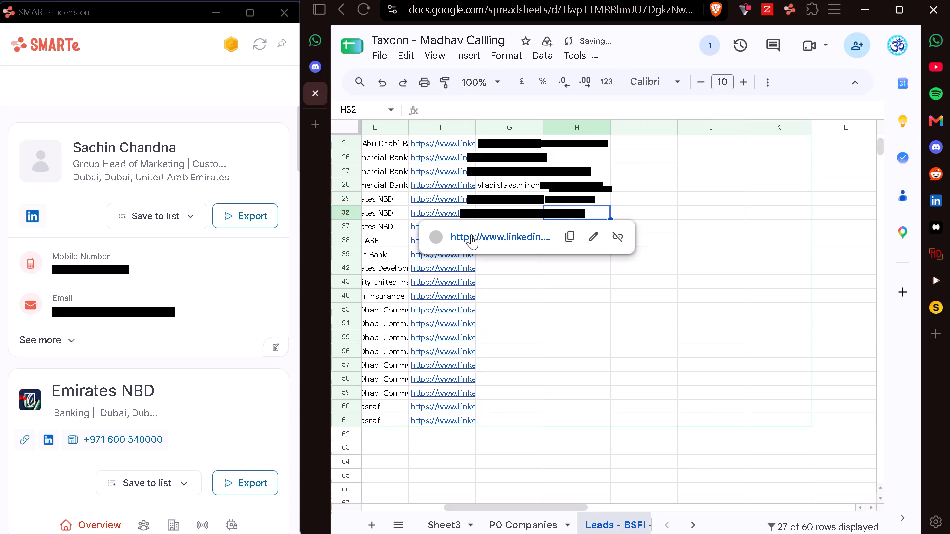
Open the LinkedIn profile linked in row 32, the Emirates NBD head of marketing, refresh SMARTe and reveal the contact's details.
left_click(475, 237)
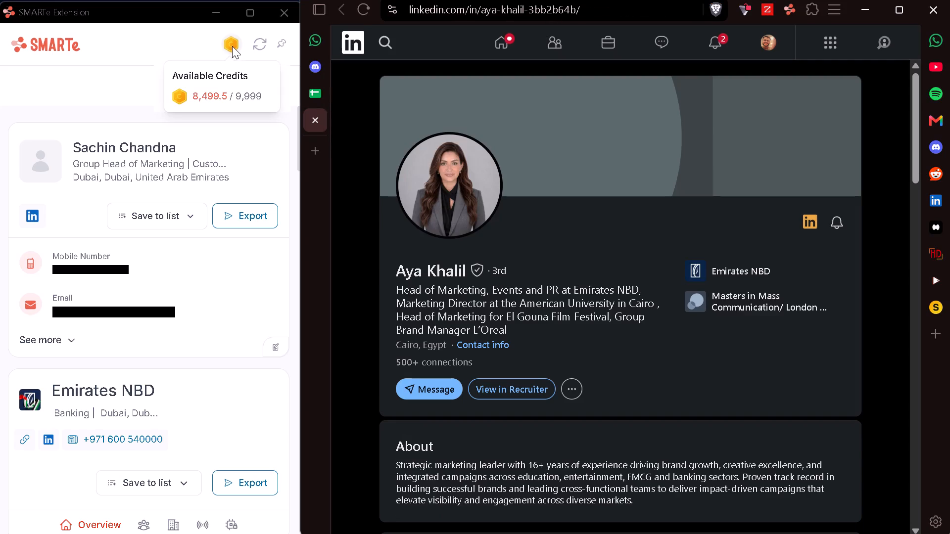
left_click(259, 46)
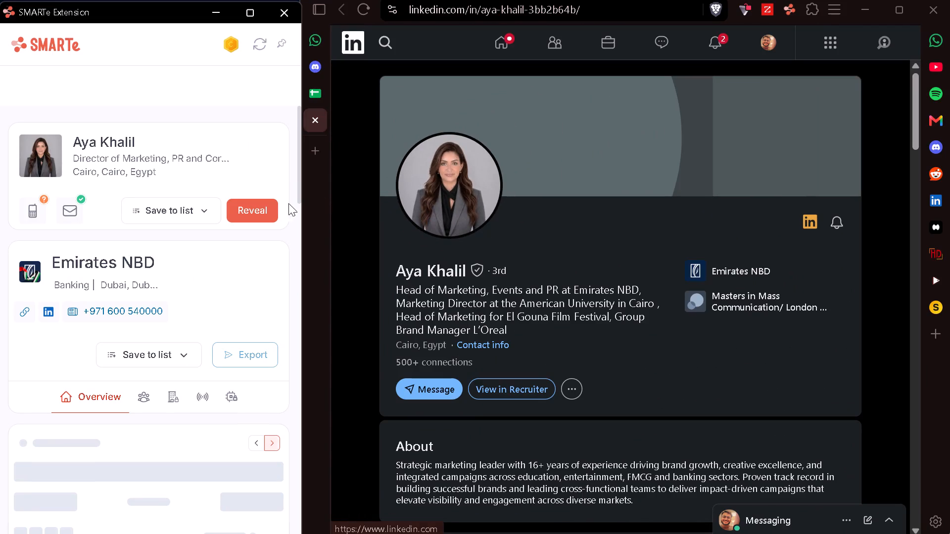
left_click(247, 208)
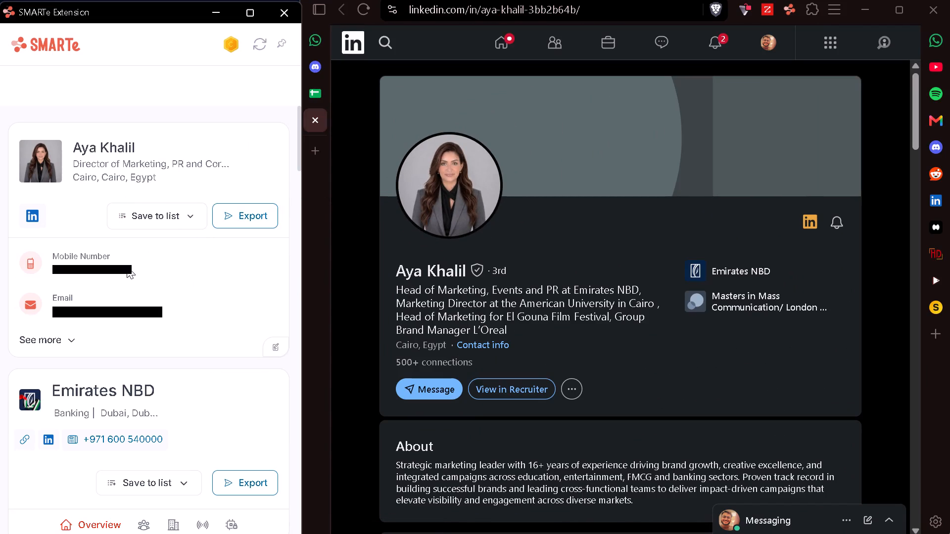
Copy the revealed mobile number, close the LinkedIn profile, and paste it into row 32's Phone Number cell, deleting its leading characters.
left_click(149, 268)
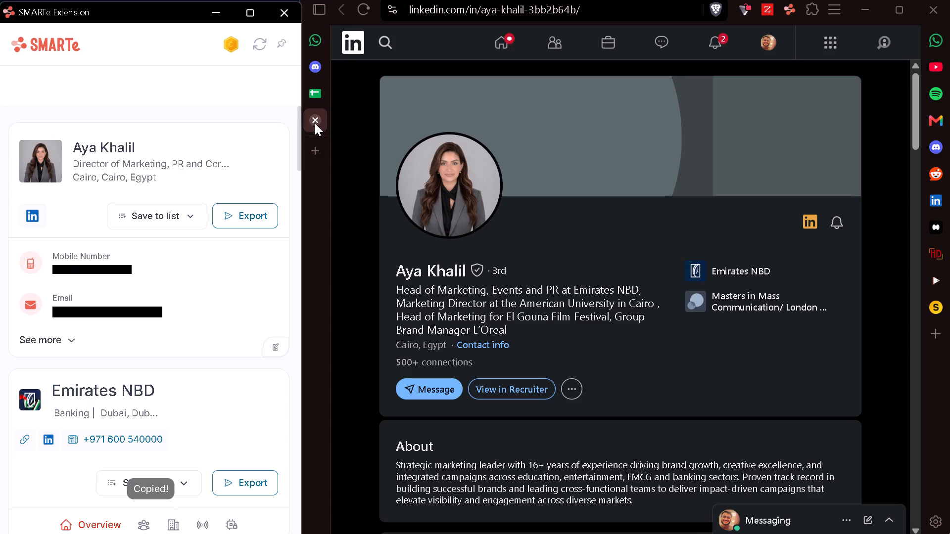
left_click(315, 123)
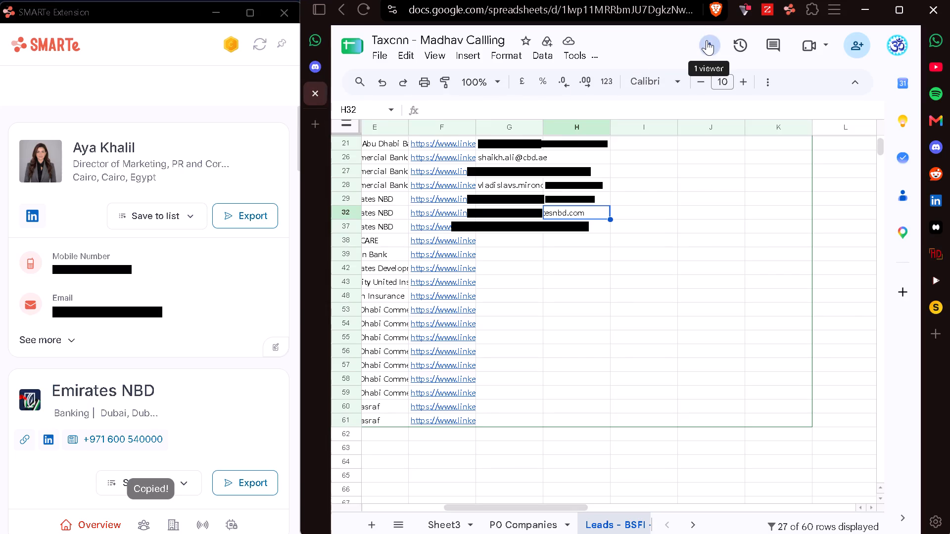
left_click(707, 40)
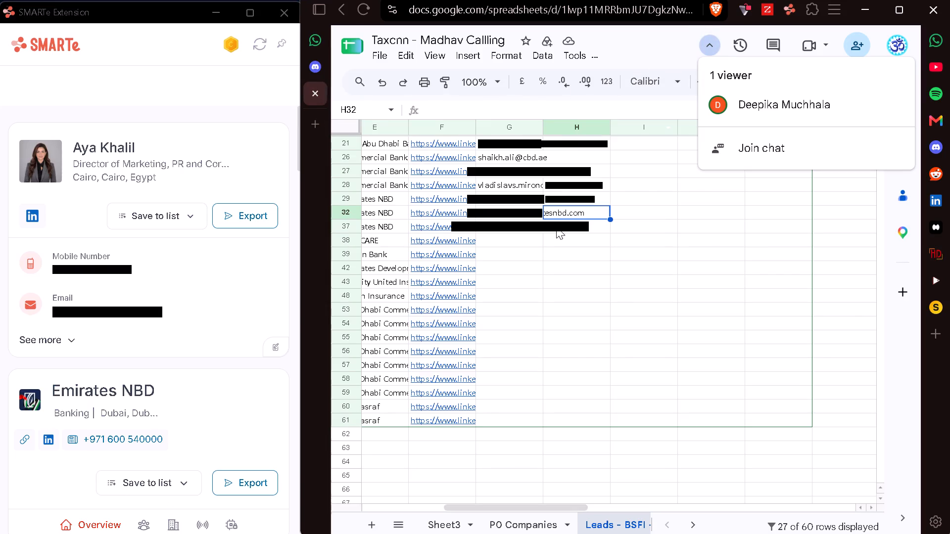
key("ctrl+v")
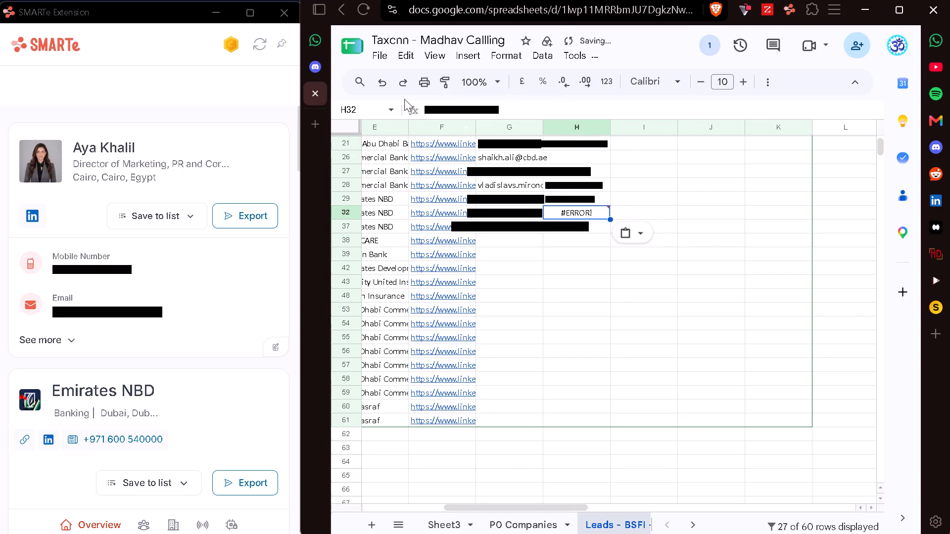
left_click(428, 107)
key("BackSpace")
key("BackSpace")
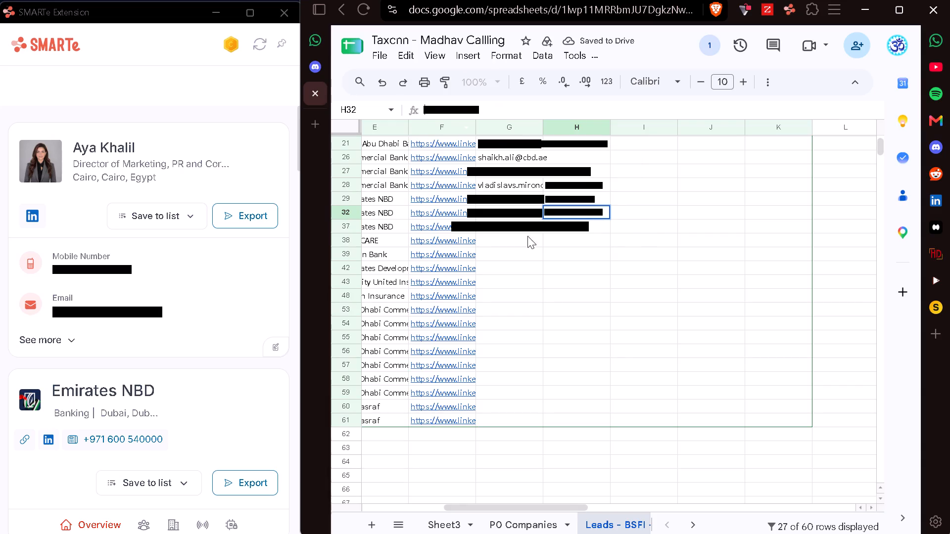
Look up row 37's Emirates NBD head of brand marketing on LinkedIn, reveal the contact's details in SMARTe, and close the profile.
left_click(565, 225)
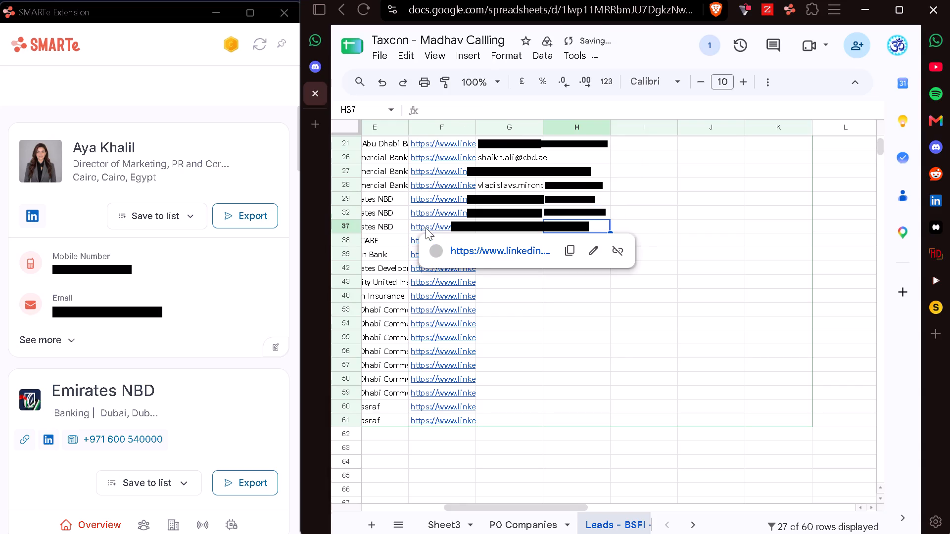
left_click(478, 258)
left_click(473, 254)
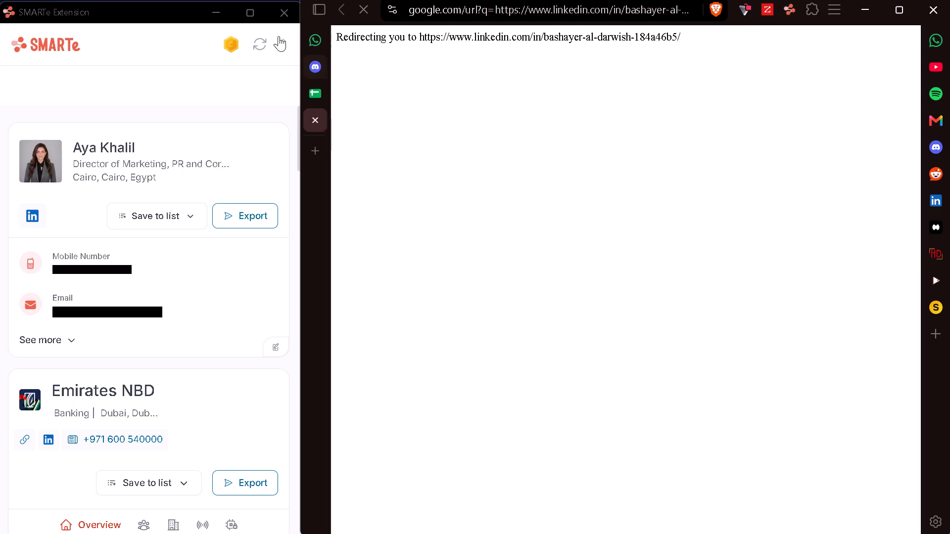
left_click(258, 49)
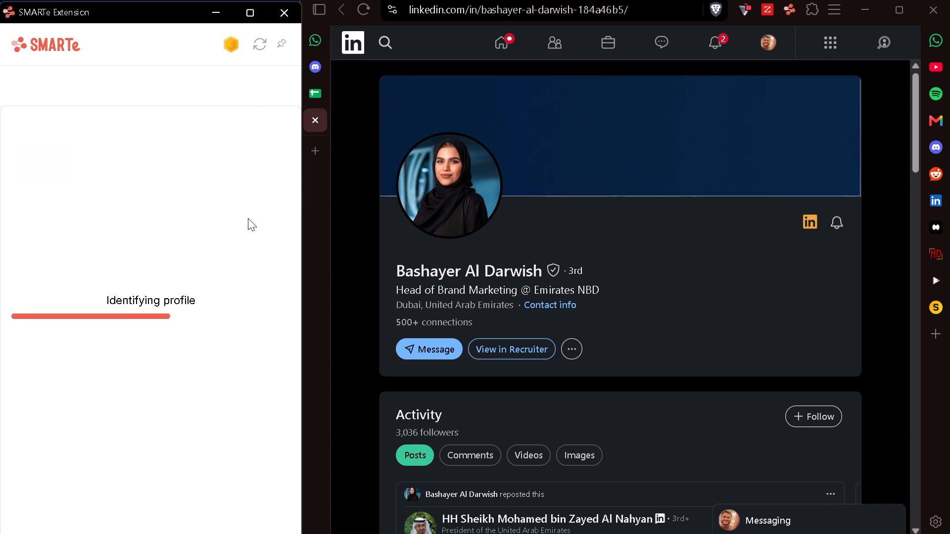
left_click(255, 215)
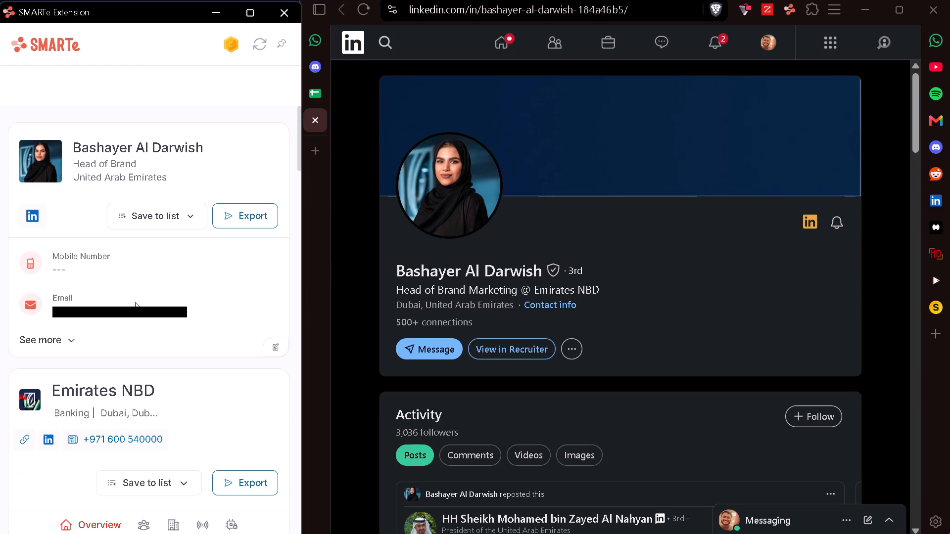
left_click(312, 120)
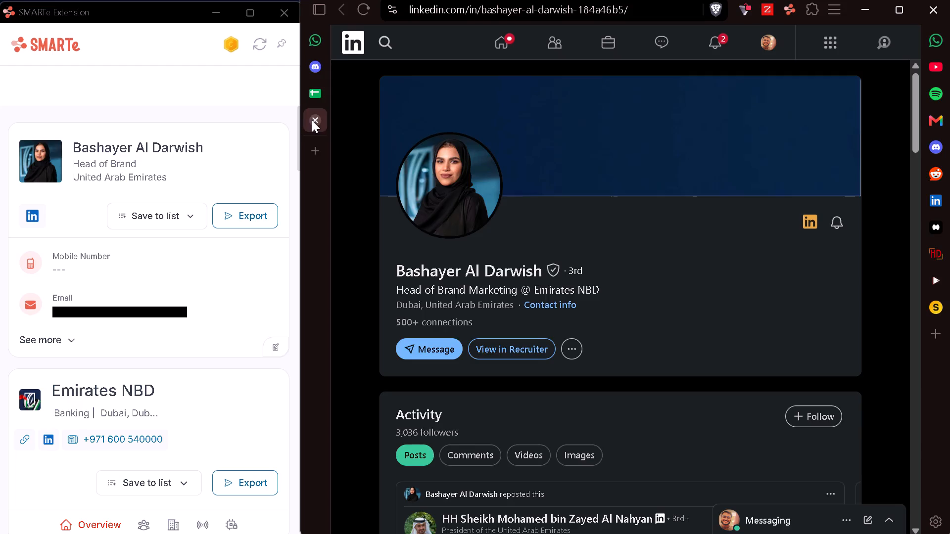
Look up row 38's Nextcare marketing and communications head on LinkedIn, refresh SMARTe for contact data, and close the profile.
key("Down")
key("Left")
scroll(499, 251, "down", 1)
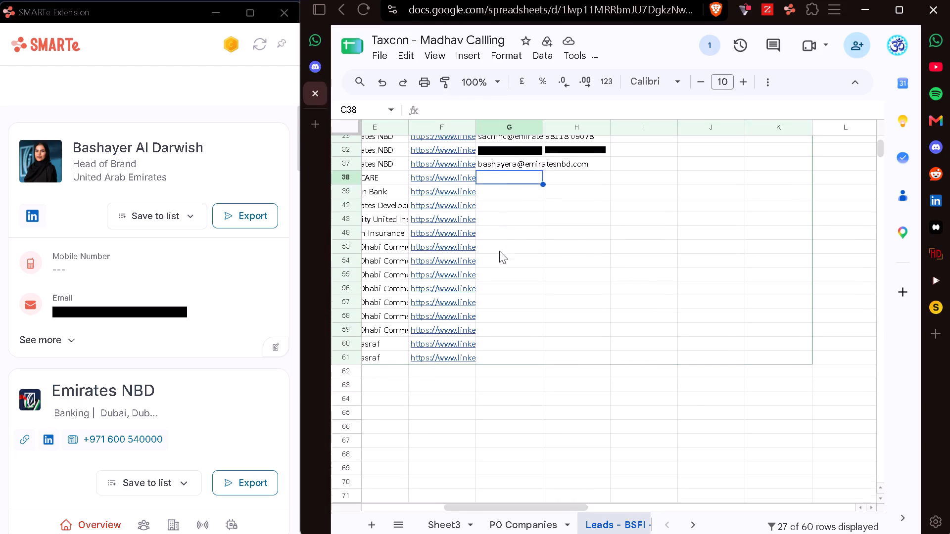
left_click(472, 199)
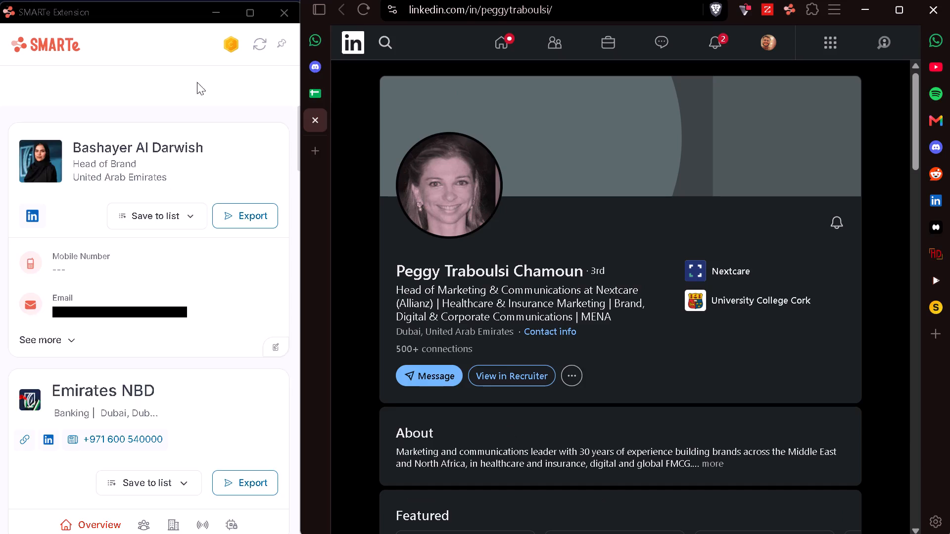
left_click(264, 48)
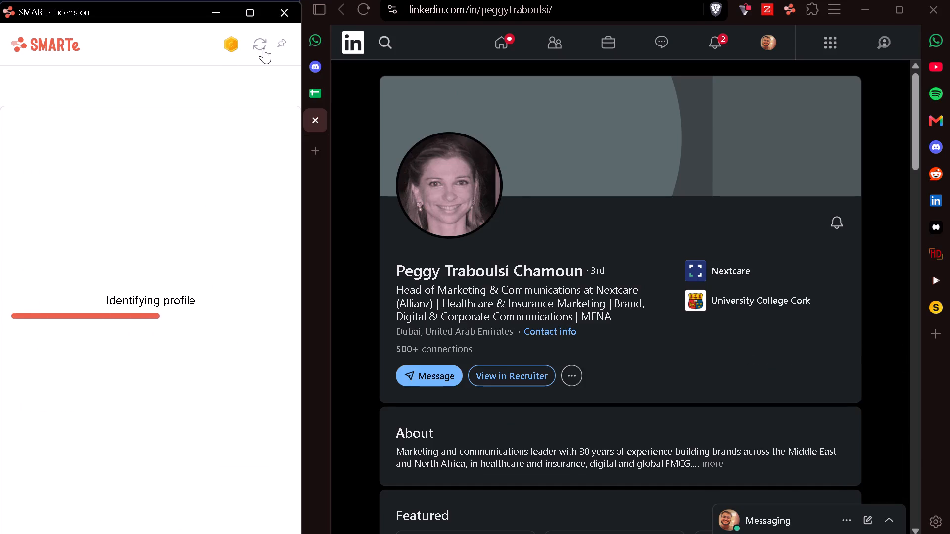
left_click(316, 120)
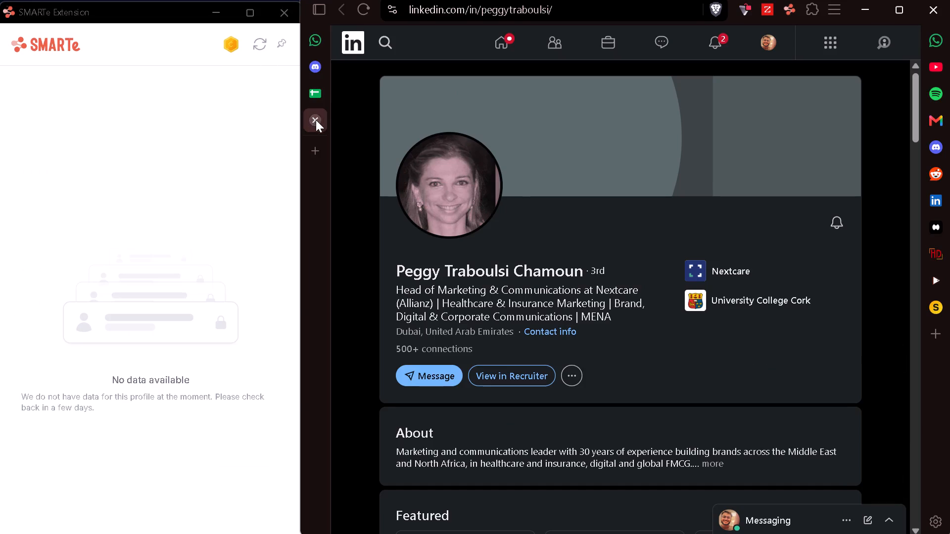
Open the LinkedIn profile linked in row 39, the Ajman Bank chief corporate communication officer, refresh SMARTe and reveal the contact's details.
key("Down")
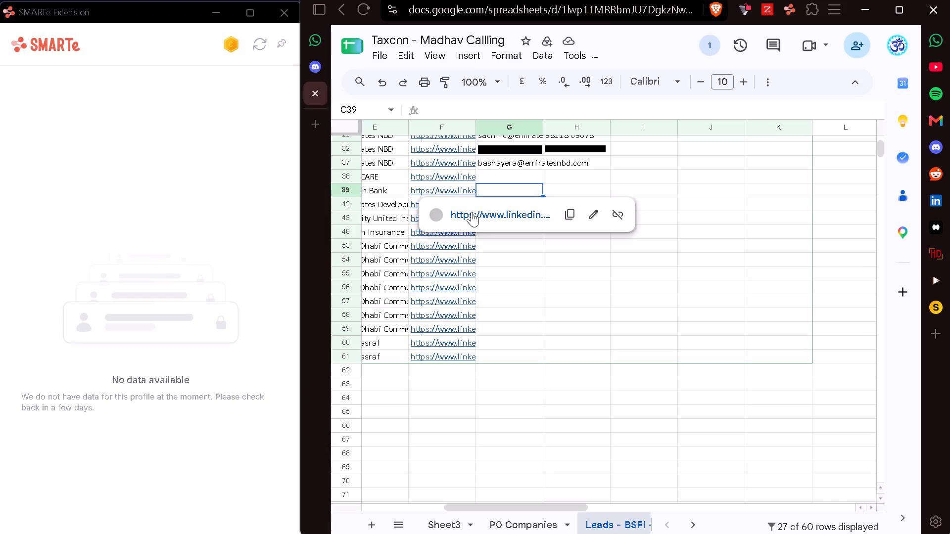
left_click(477, 215)
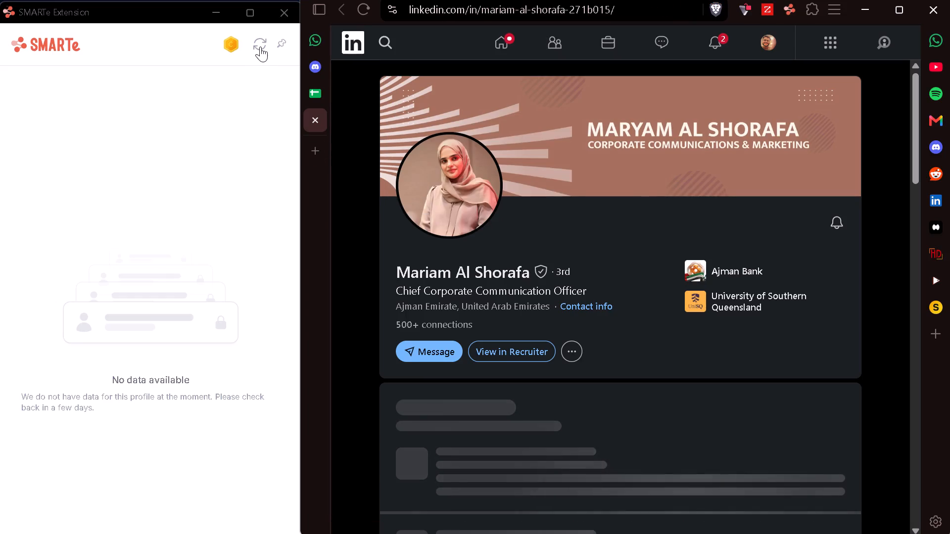
left_click(260, 46)
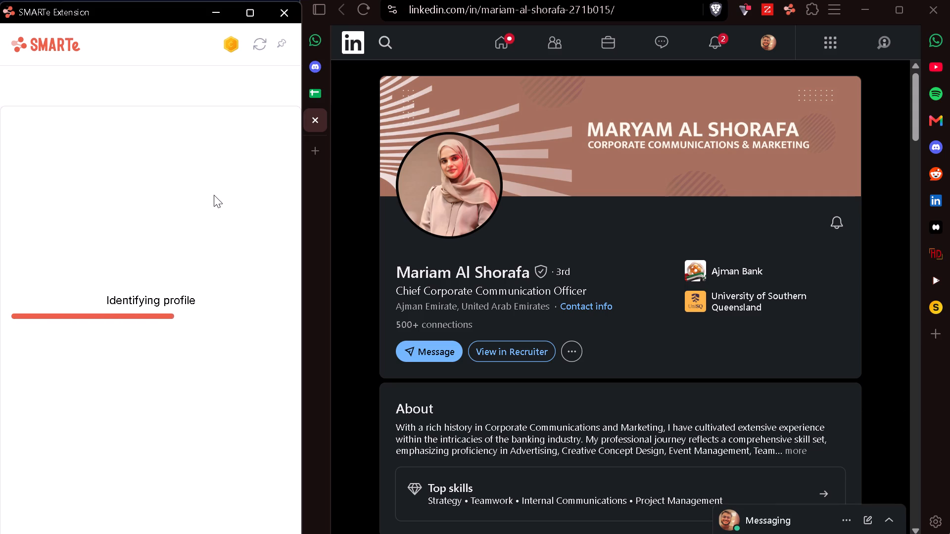
left_click(259, 210)
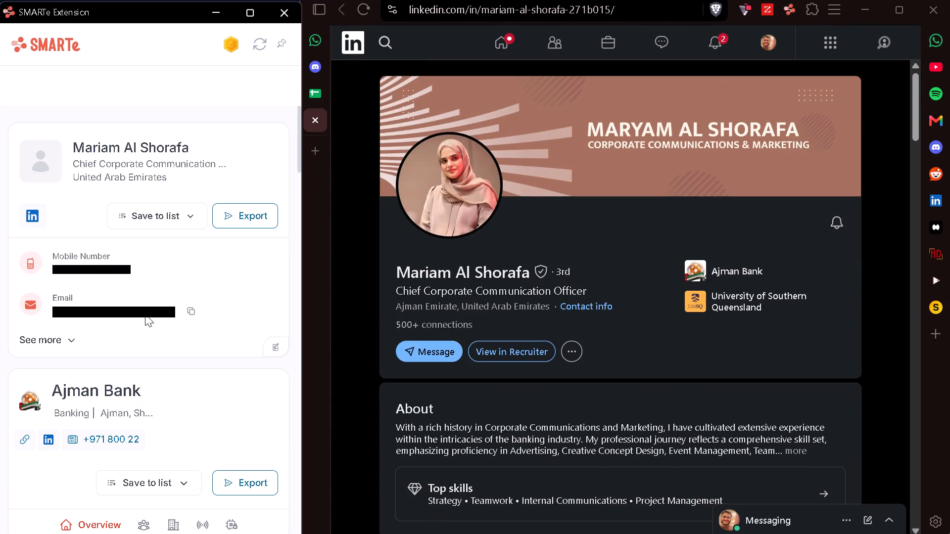
Copy the revealed email into the Email ID cell of row 39 in the leads sheet.
left_click(194, 310)
left_click(317, 102)
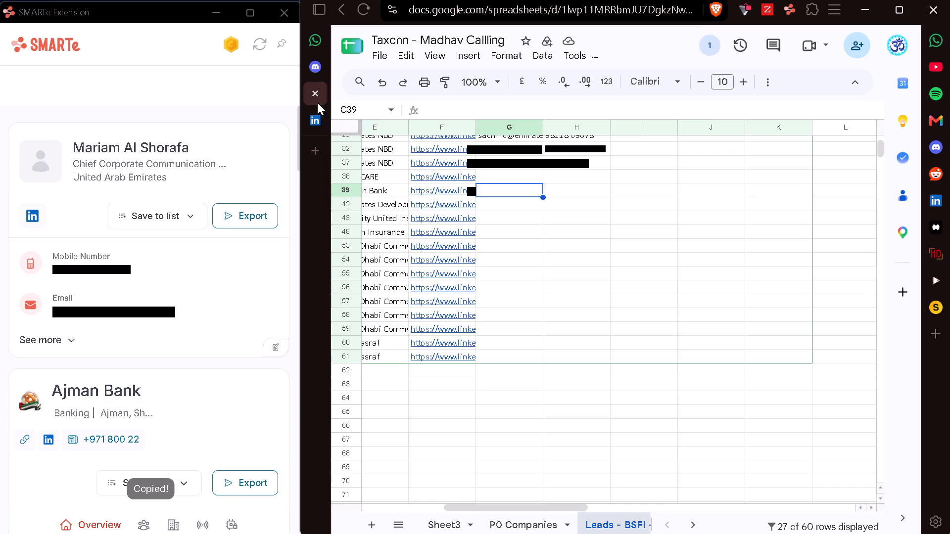
key("ctrl+v")
Copy the revealed mobile number into the Phone Number cell of row 39 and delete its leading character.
key("Right")
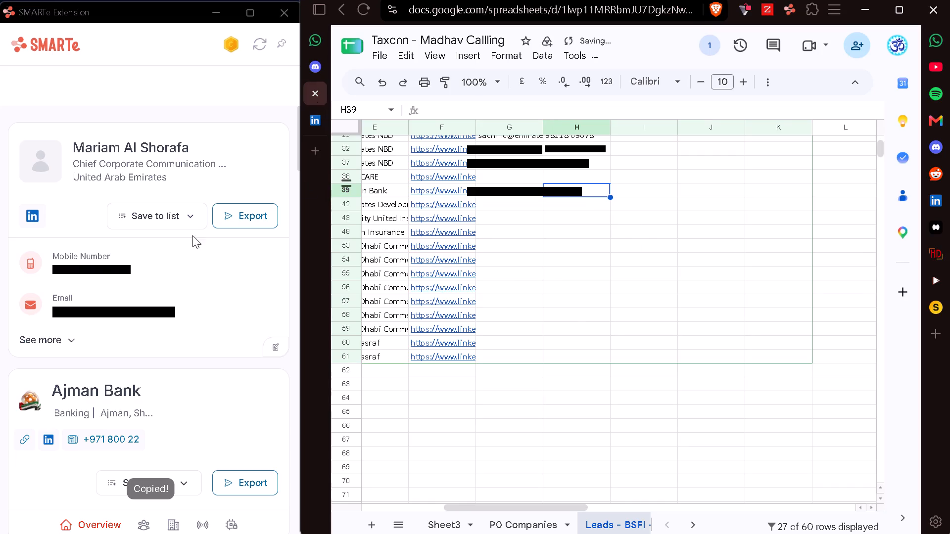
left_click(142, 271)
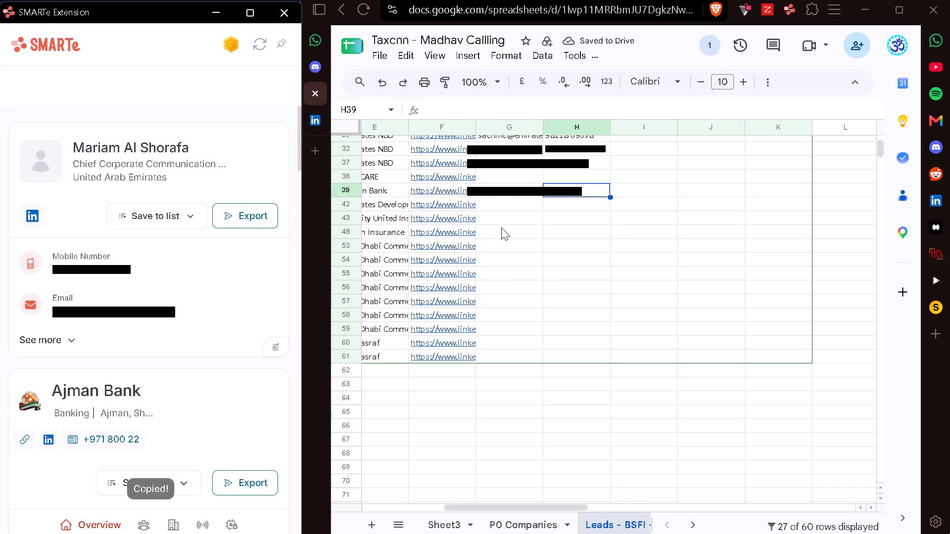
key("ctrl+v")
left_click(566, 192)
key("ctrl+v")
key("Down")
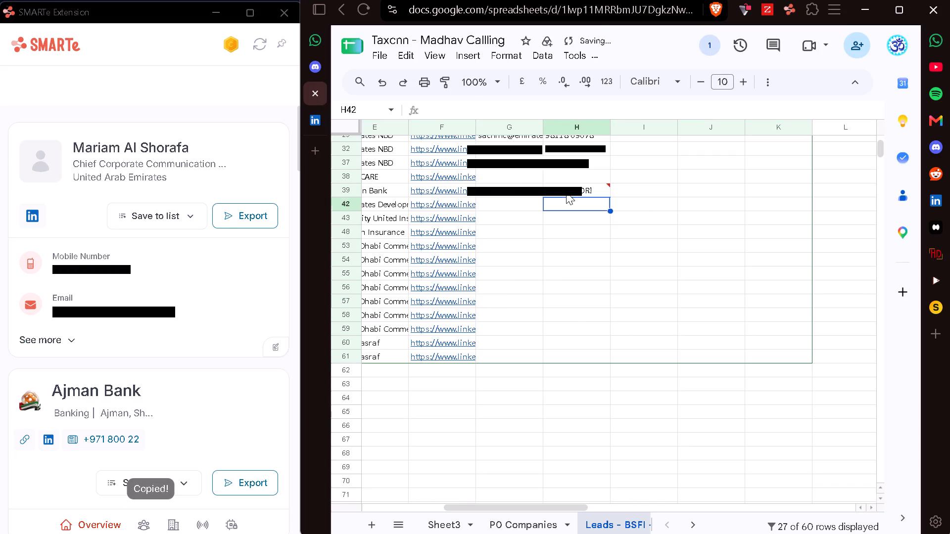
key("Left")
key("Right")
key("Up")
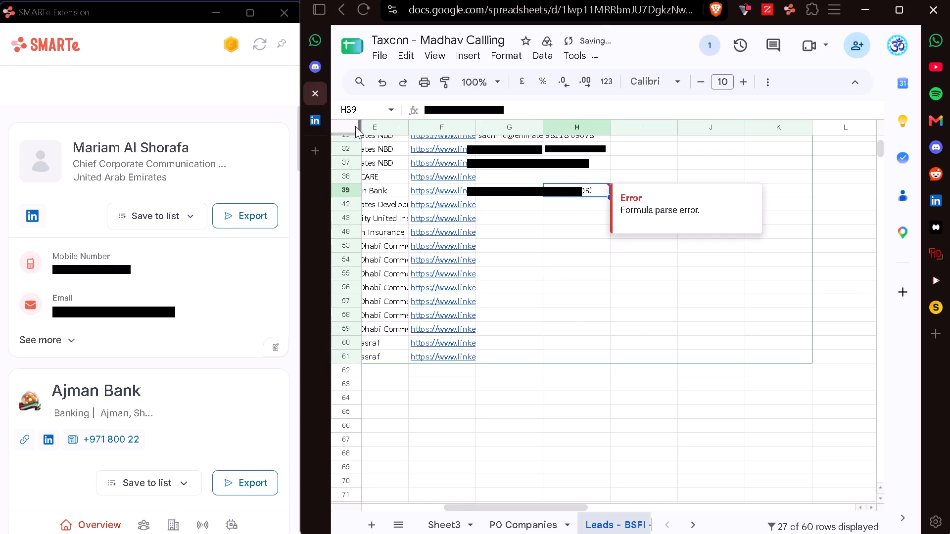
left_click(430, 111)
key("BackSpace")
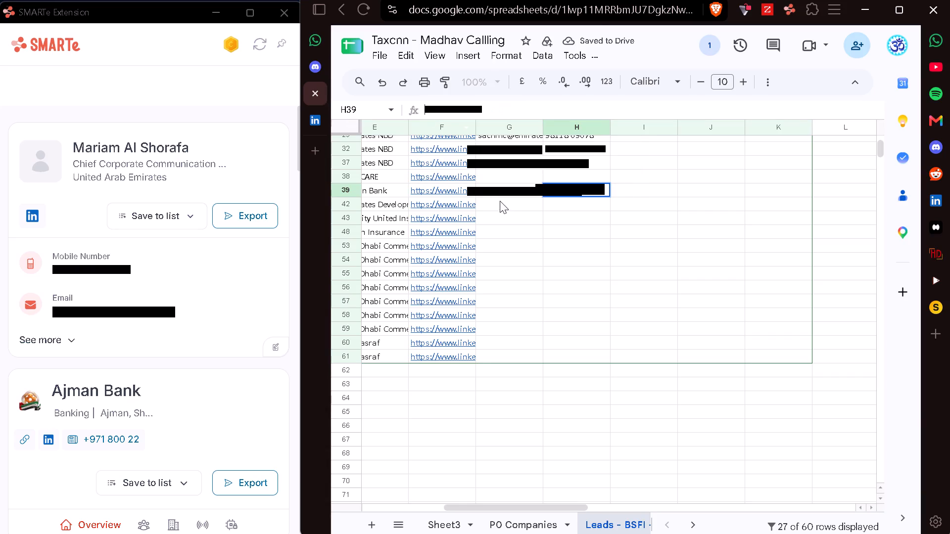
Open the LinkedIn profile linked in row 42, the Emirates Development Bank brand marketing specialist, refresh SMARTe and reveal the contact's details.
left_click(502, 201)
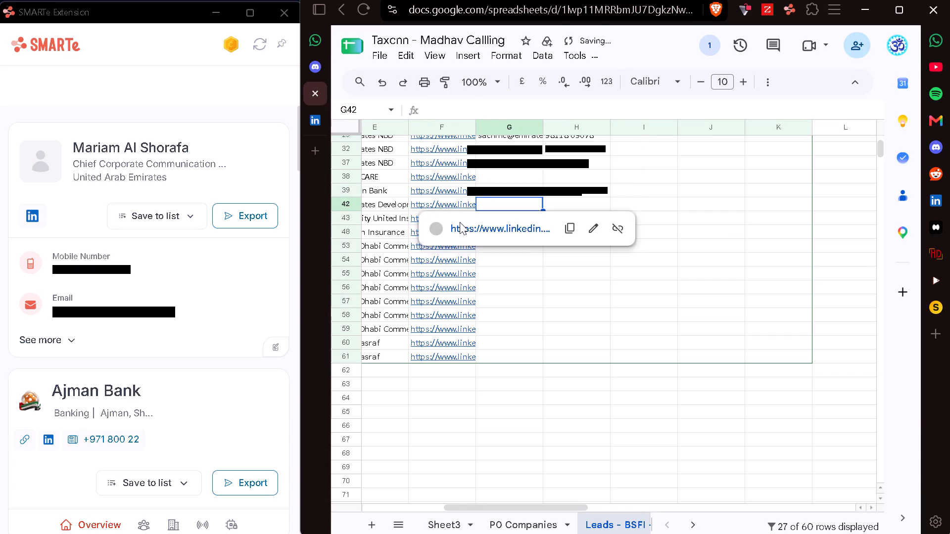
left_click(468, 225)
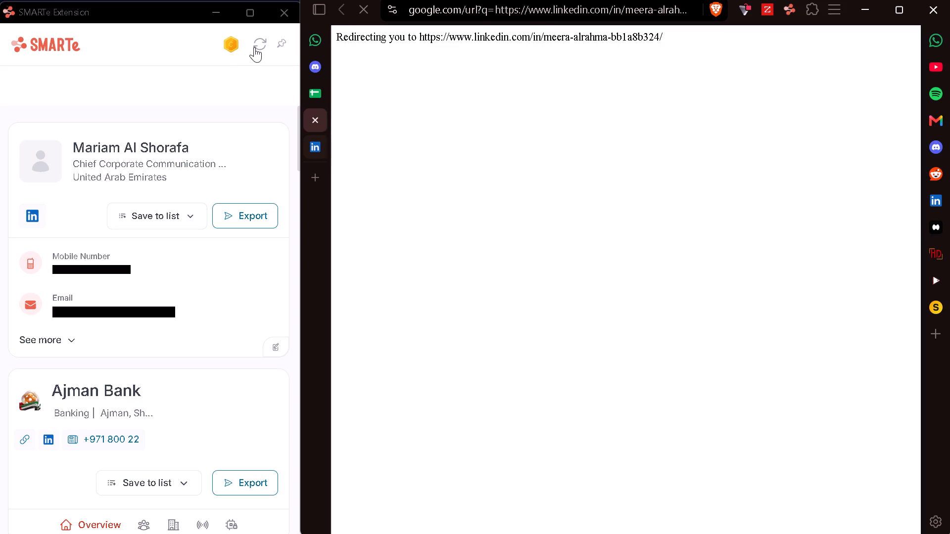
left_click(256, 46)
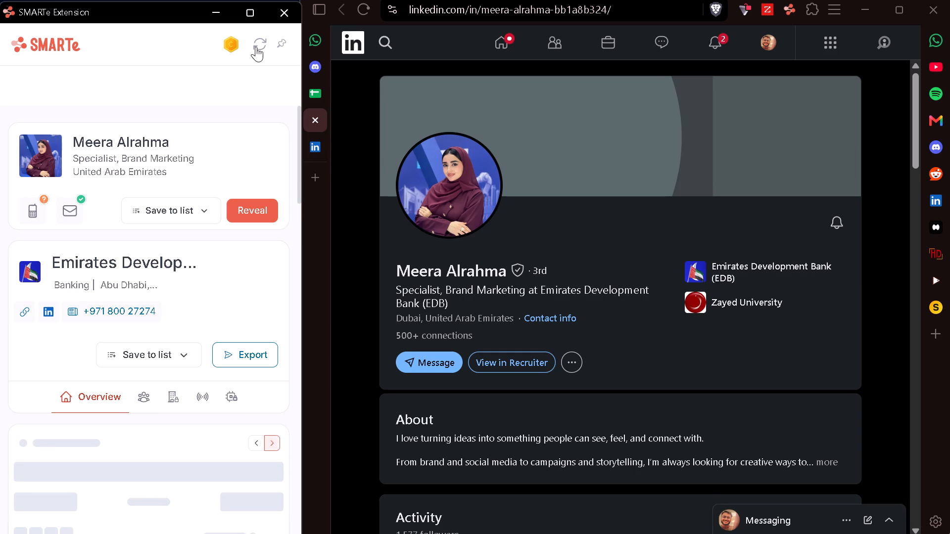
left_click(248, 210)
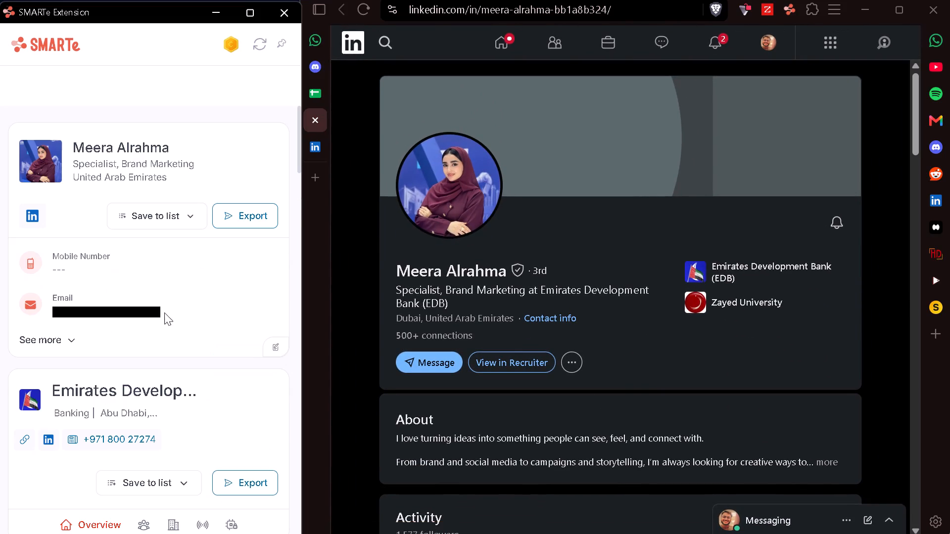
Copy the revealed email, close both finished LinkedIn profiles, and paste it into row 42's Email ID cell.
left_click(178, 311)
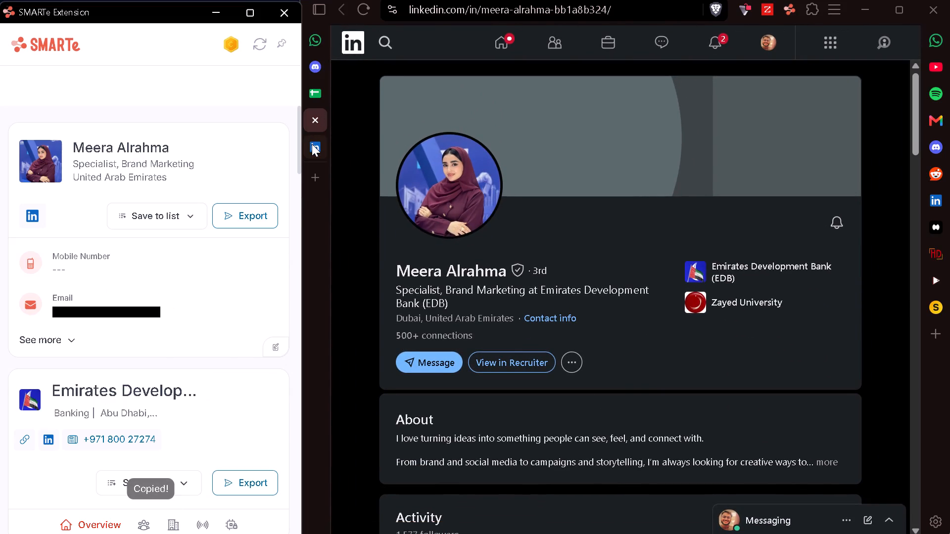
double_click(312, 144)
left_click(314, 114)
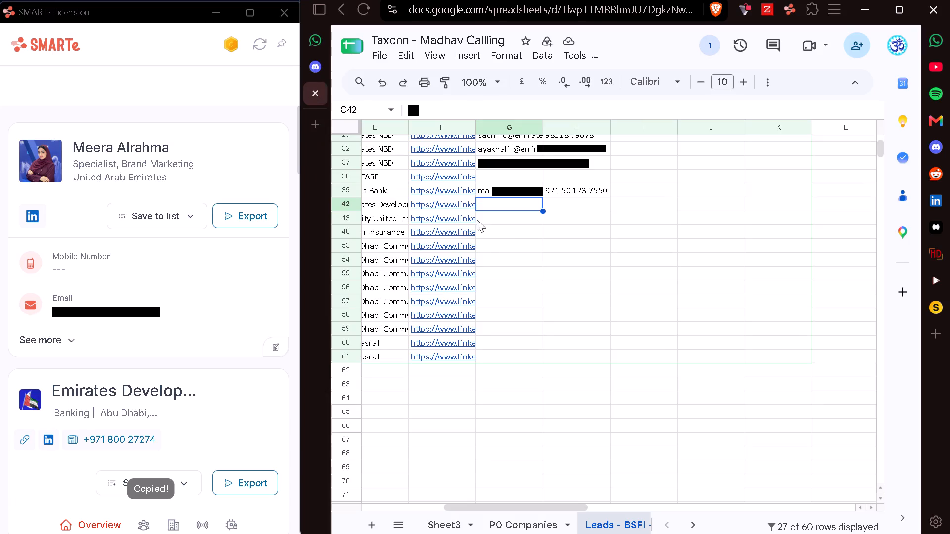
key("ctrl+v")
Open the LinkedIn profile linked in row 43, the Fidelity United marketing executive, refresh SMARTe and reveal the contact's details.
key("Right")
key("Down")
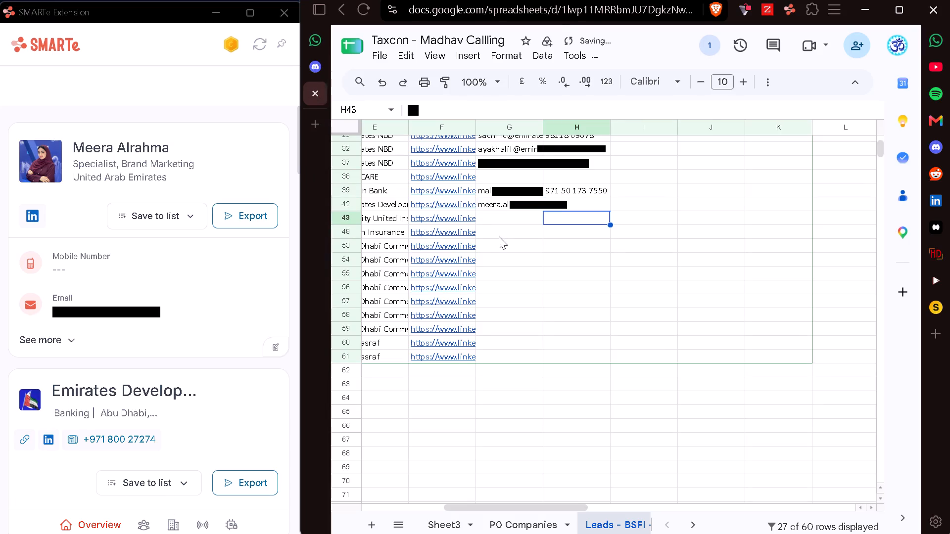
key("Left")
left_click(475, 238)
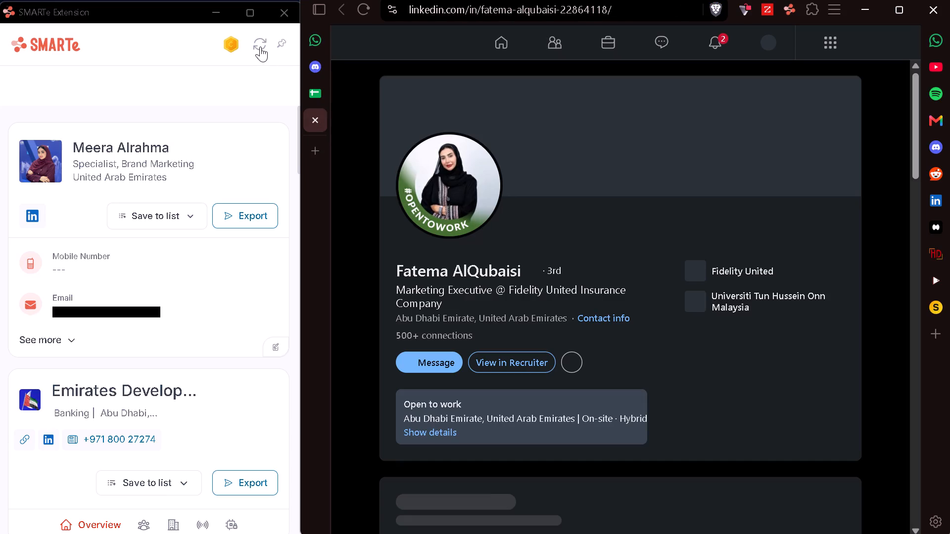
left_click(260, 46)
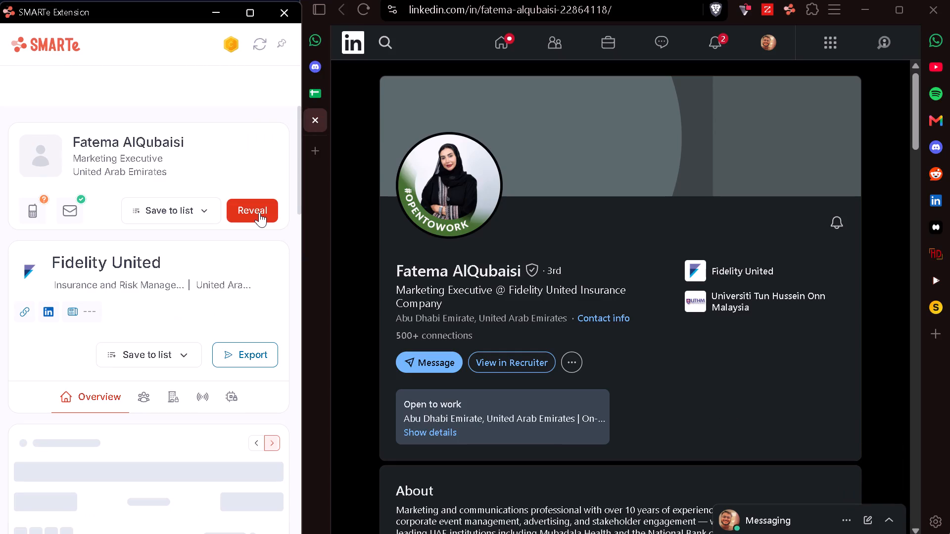
left_click(259, 212)
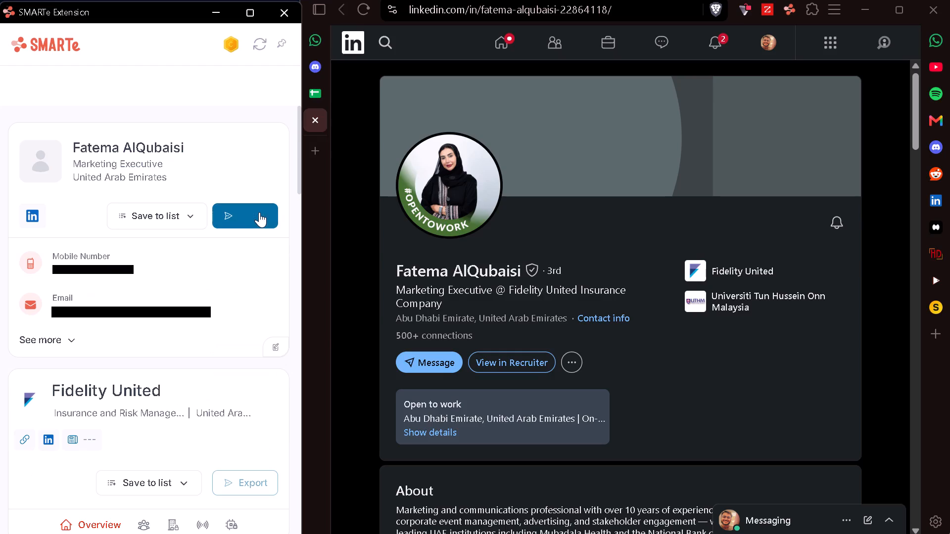
Copy the revealed email into the Email ID cell of row 43 in the leads sheet.
left_click(223, 312)
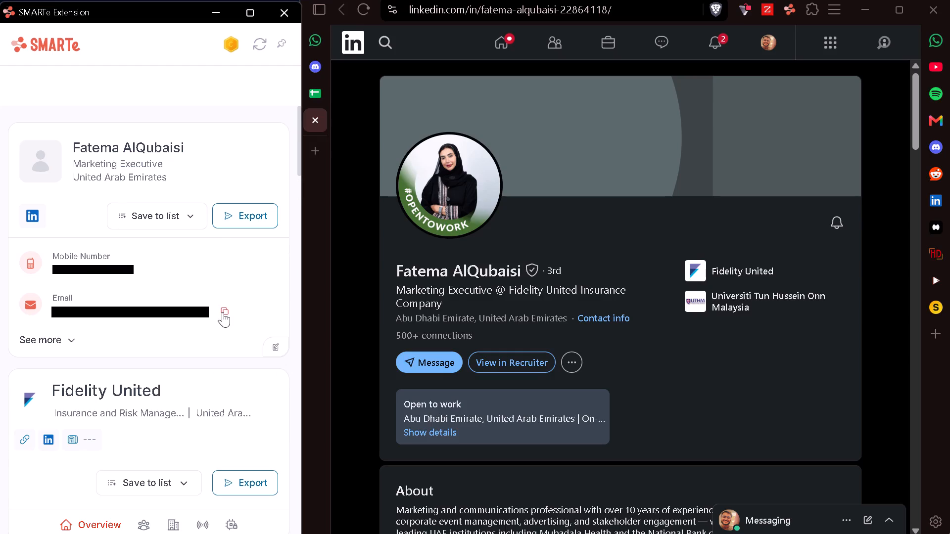
left_click(318, 96)
key("ctrl+v")
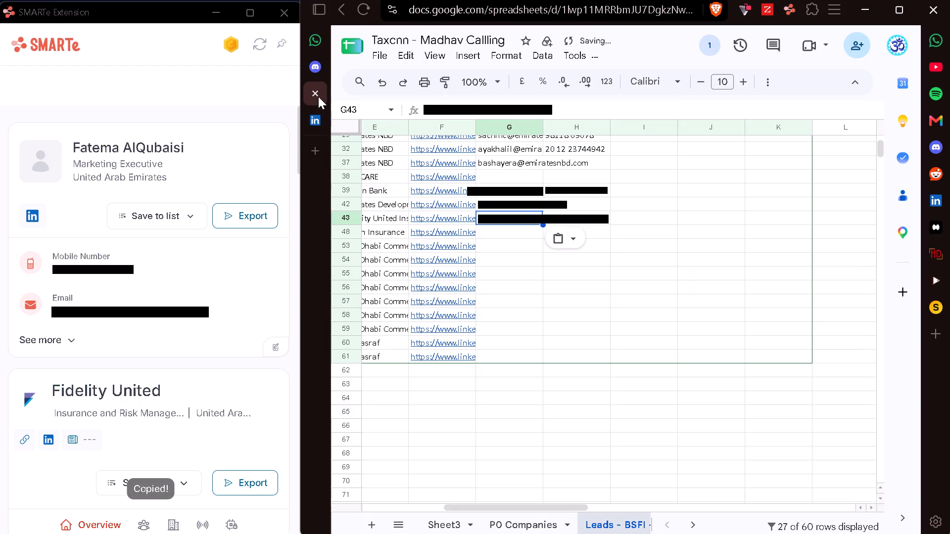
Copy the revealed mobile number into the Phone Number cell of row 43 and delete its leading character.
key("Right")
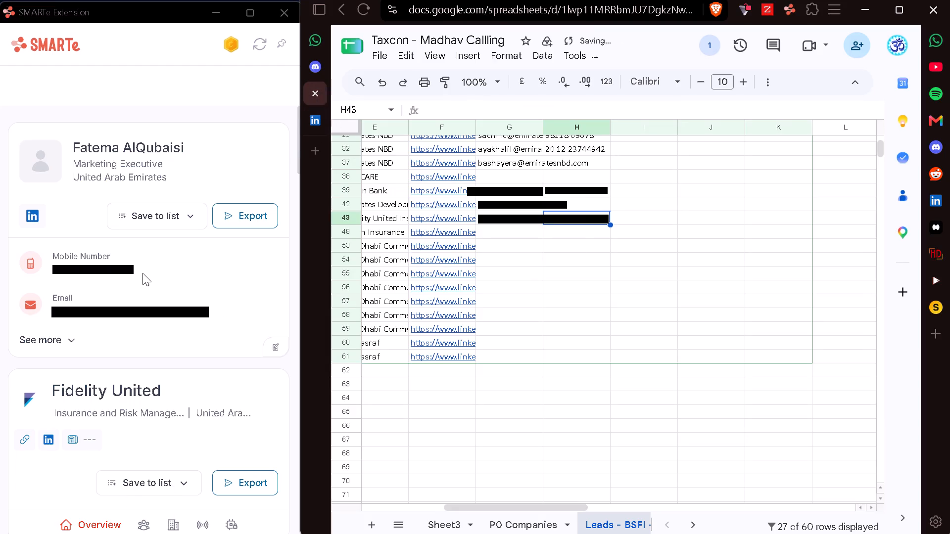
left_click(149, 268)
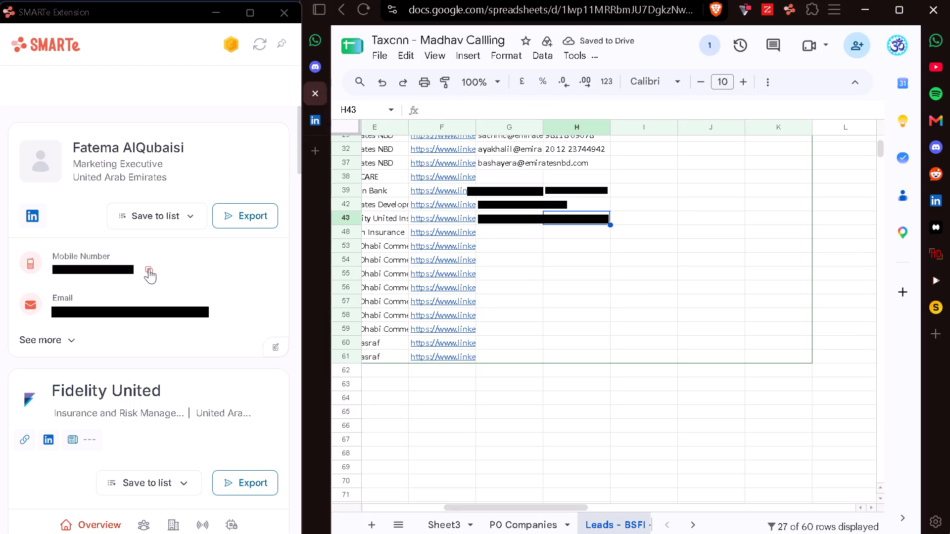
left_click(563, 216)
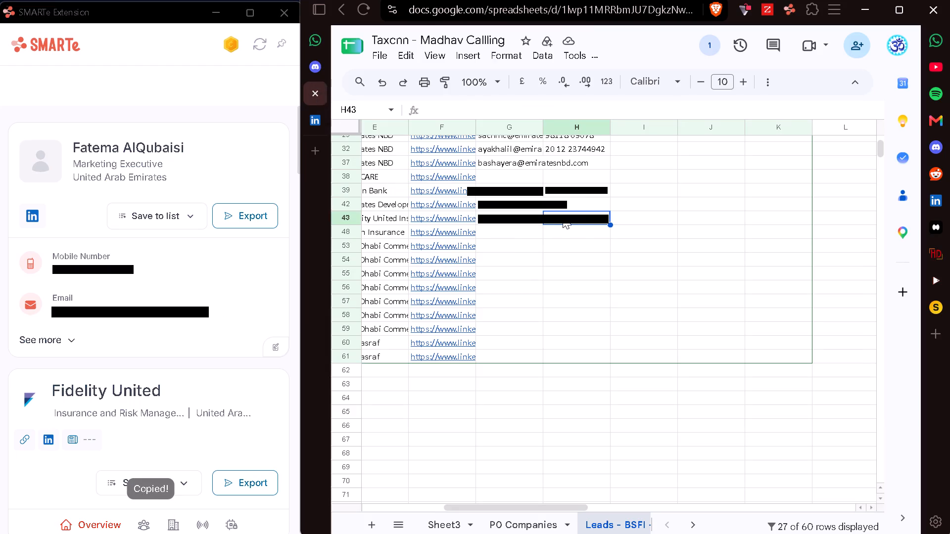
key("ctrl+v")
key("Down")
key("Up")
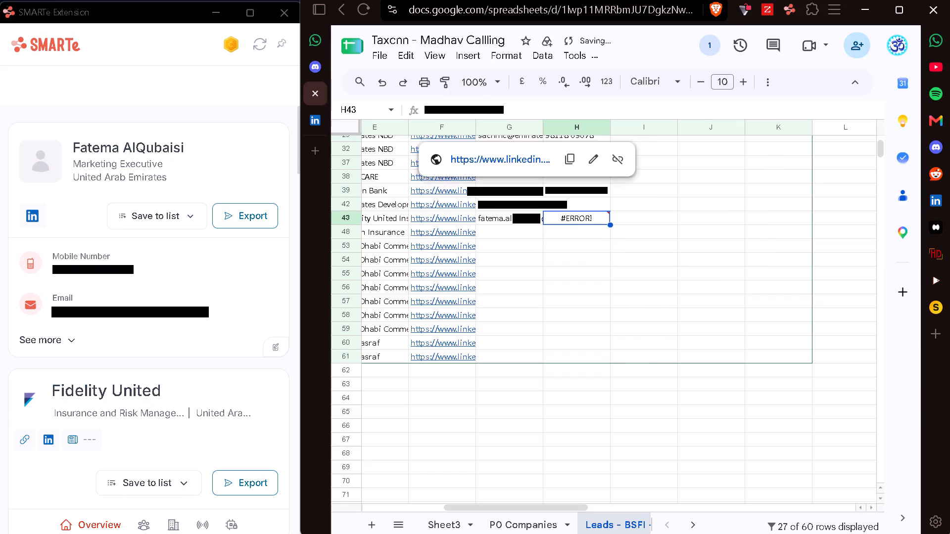
left_click(429, 111)
key("BackSpace")
Open the LinkedIn profile linked in row 48, the Union Insurance marcom contact, and look it up by refreshing SMARTe.
left_click(513, 234)
scroll(513, 234, "down", 1)
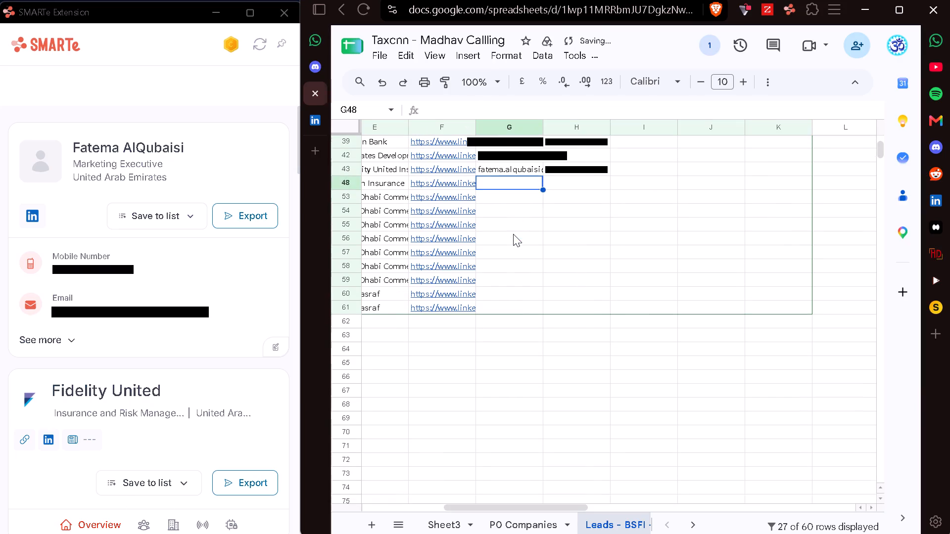
left_click(477, 210)
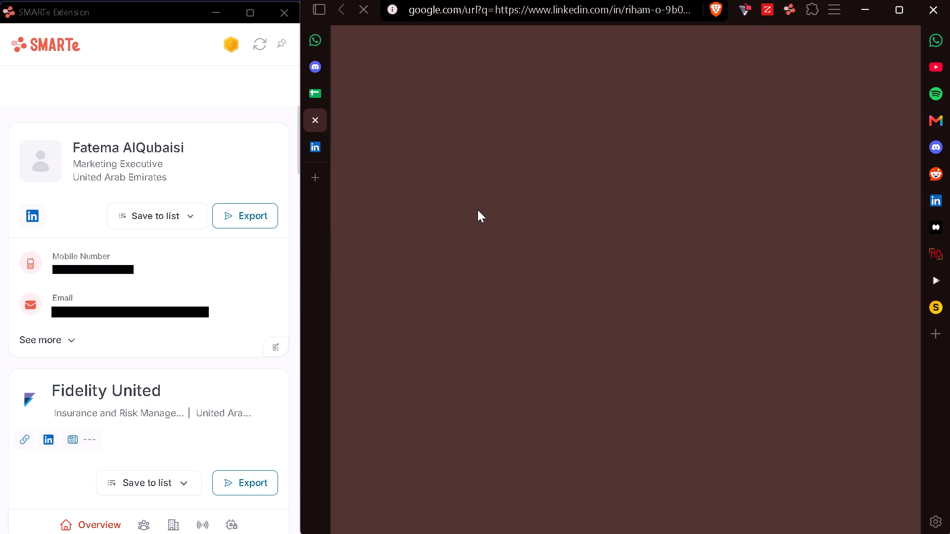
left_click(258, 51)
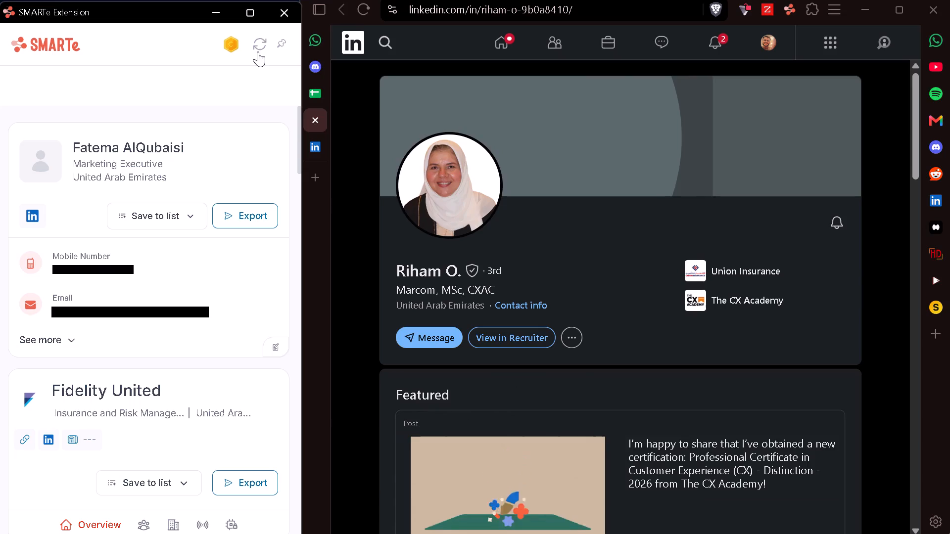
left_click(262, 39)
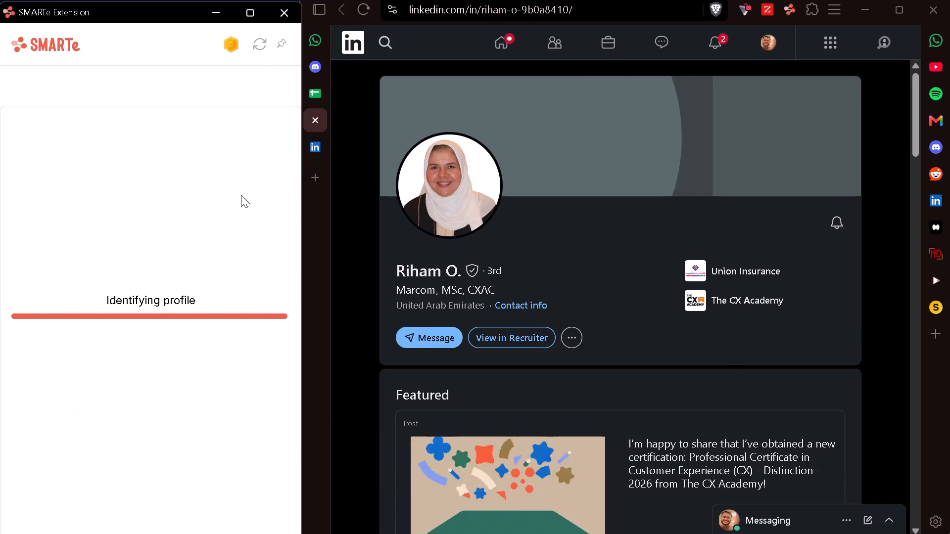
Close the row 43 and row 48 LinkedIn profiles to return to the leads sheet.
left_click(320, 146)
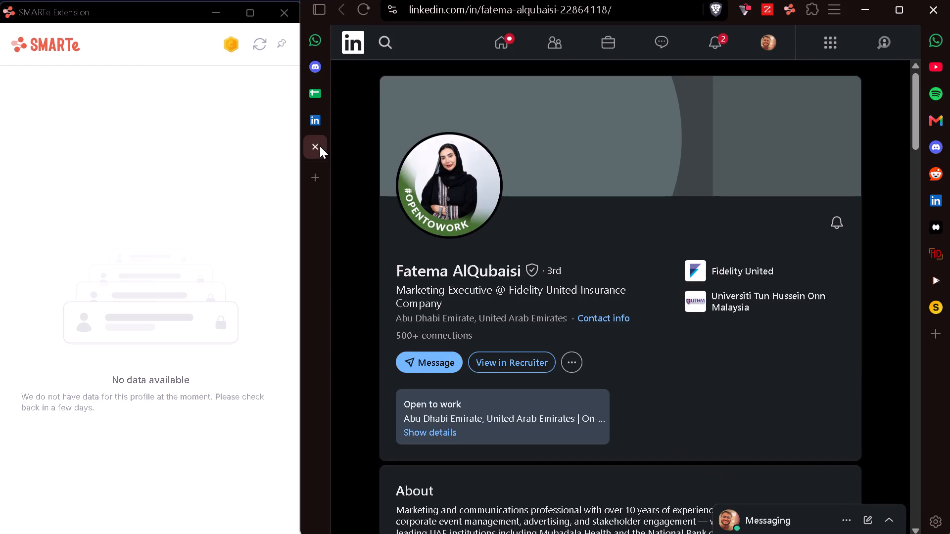
left_click(318, 146)
left_click(314, 117)
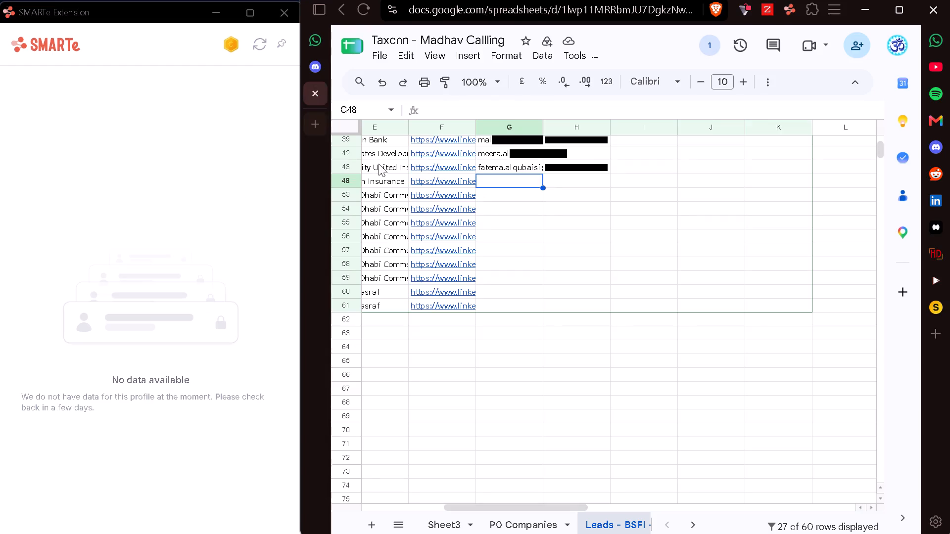
Open the LinkedIn profile linked in row 53, the Abu Dhabi Commercial Bank chief marketing officer, refresh SMARTe and reveal the contact's details.
key("Down")
left_click(474, 217)
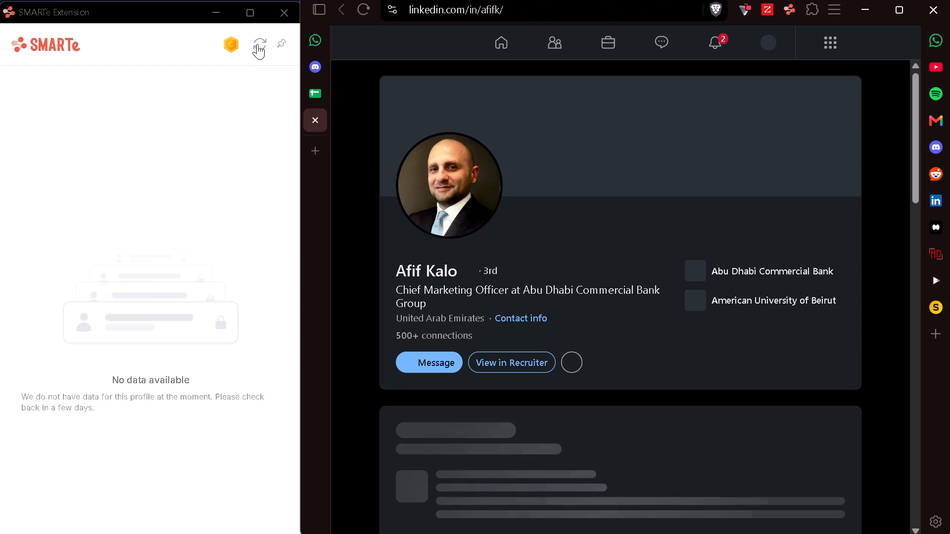
left_click(257, 44)
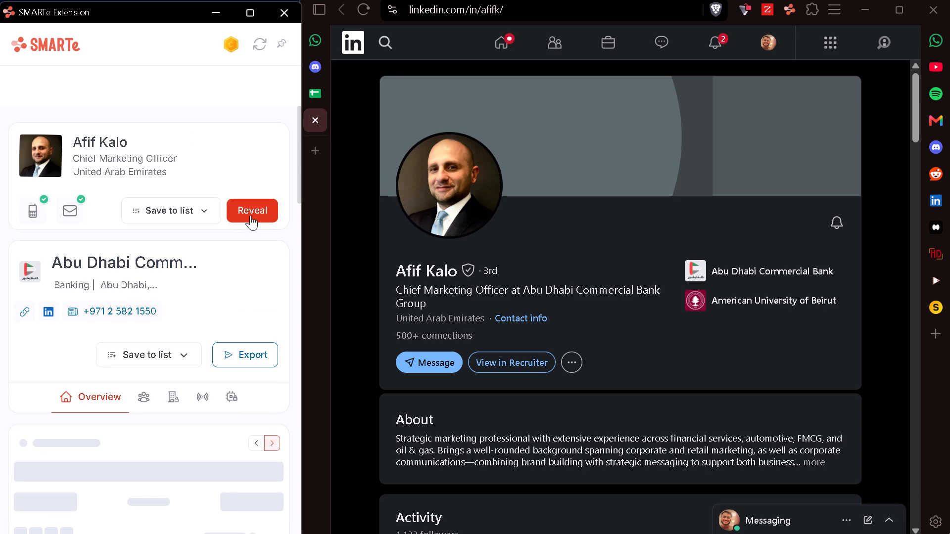
left_click(250, 215)
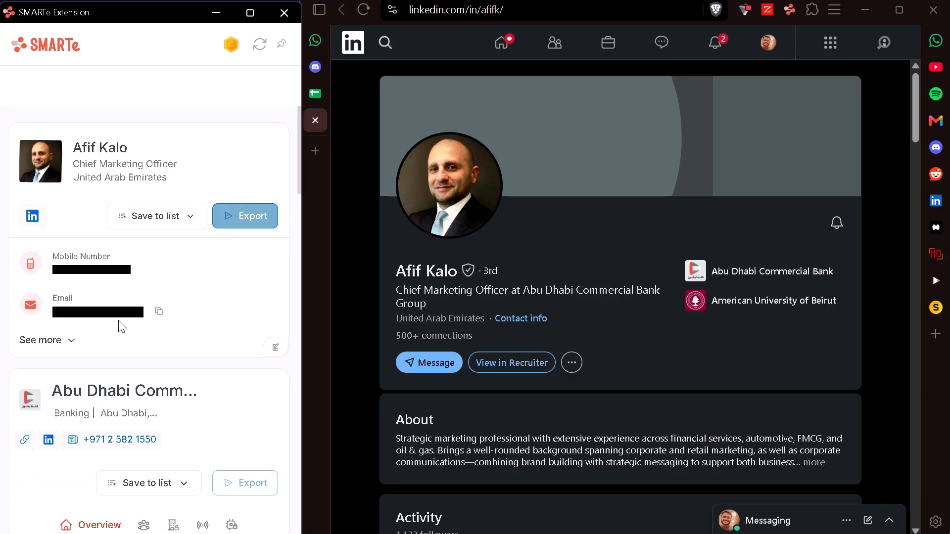
Copy the revealed email into the Email ID cell of row 53 in the leads sheet.
left_click(165, 310)
left_click(158, 310)
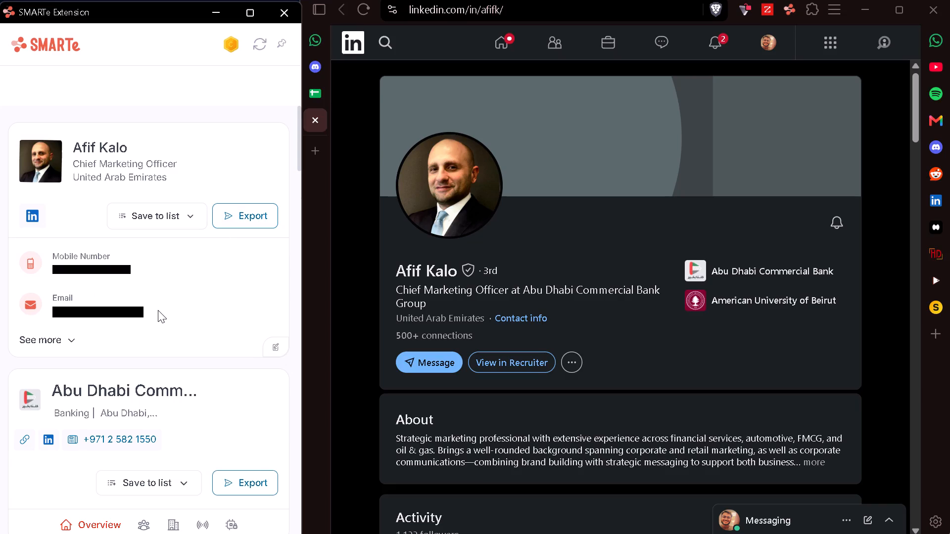
left_click(159, 309)
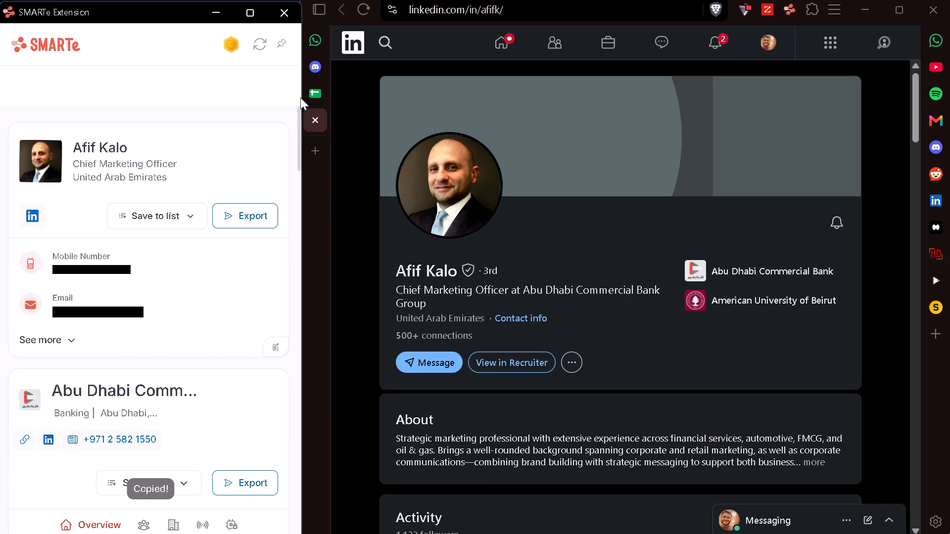
left_click(313, 86)
key("ctrl+v")
Copy the revealed mobile number into the Phone Number cell of row 53 and delete its leading character.
key("Right")
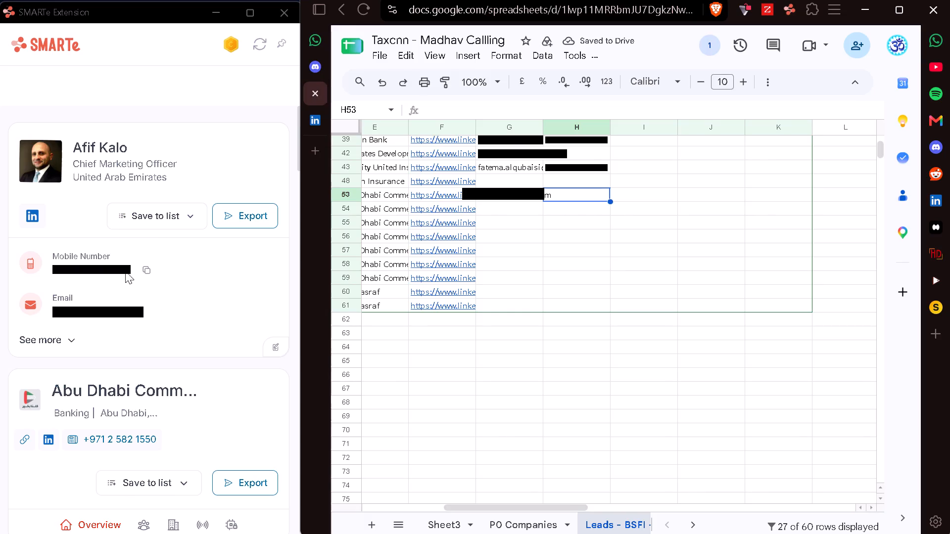
left_click(142, 269)
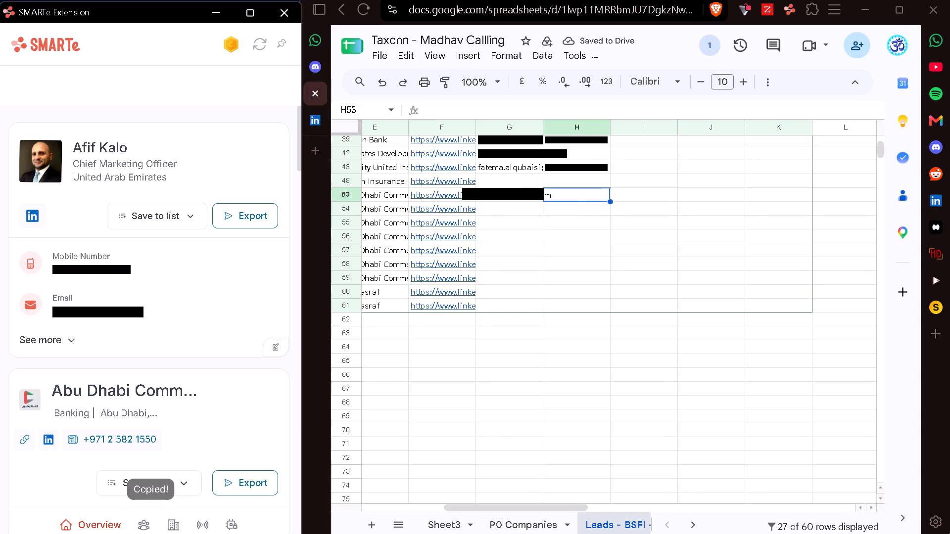
left_click(572, 195)
key("ctrl+v")
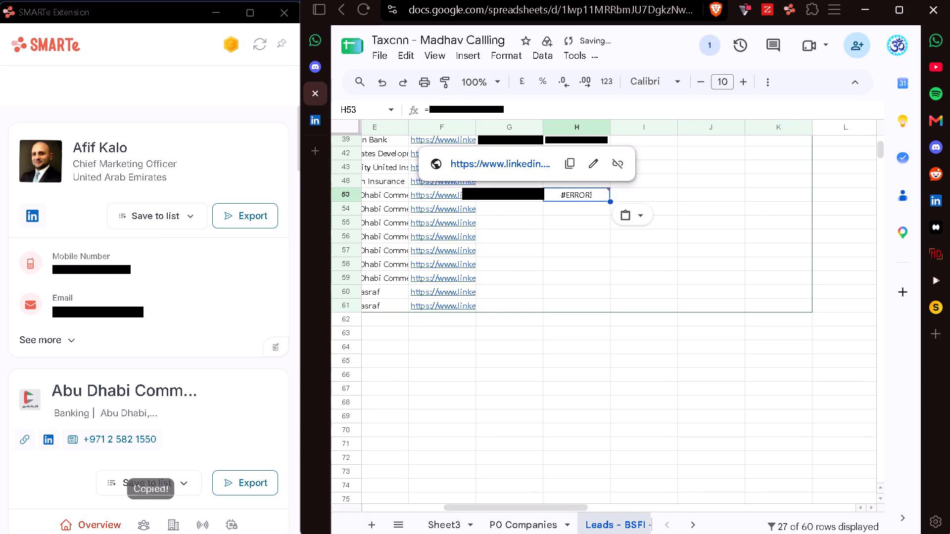
left_click(433, 109)
key("Left")
key("BackSpace")
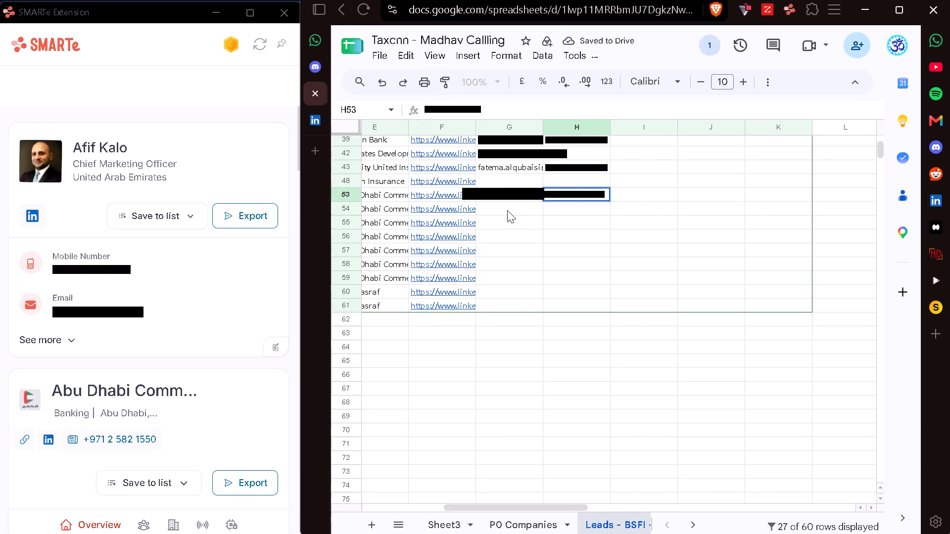
Open row 54's LinkedIn profile, the Abu Dhabi Commercial Bank product marketer, close the previous profile, and reveal the new contact's details in SMARTe.
left_click(507, 210)
left_click(483, 230)
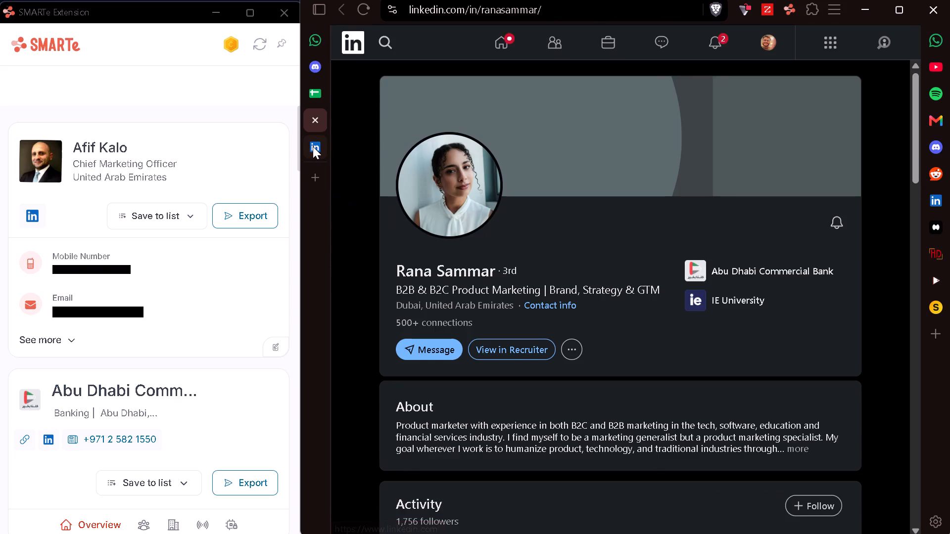
double_click(313, 146)
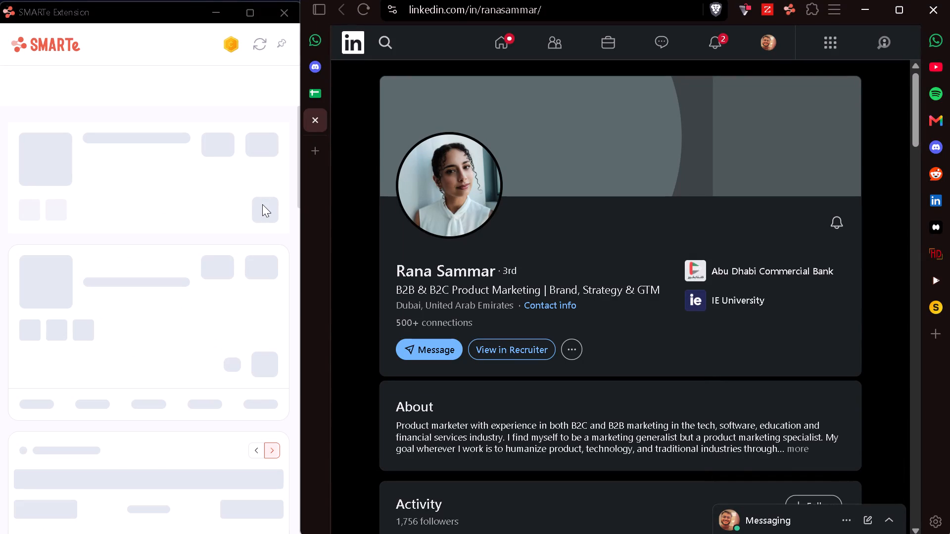
left_click(258, 206)
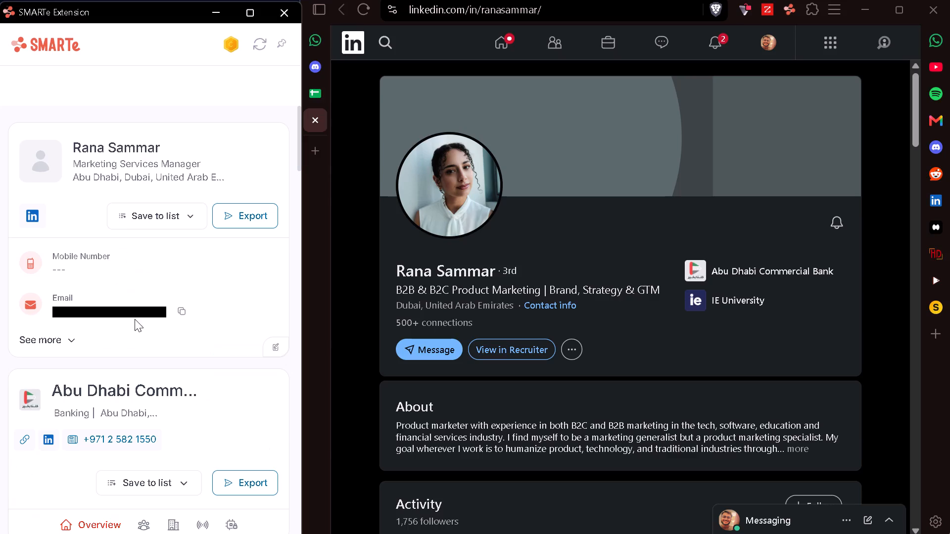
Copy the revealed email, close the finished LinkedIn profile, and paste it into row 54's Email ID cell.
left_click(183, 313)
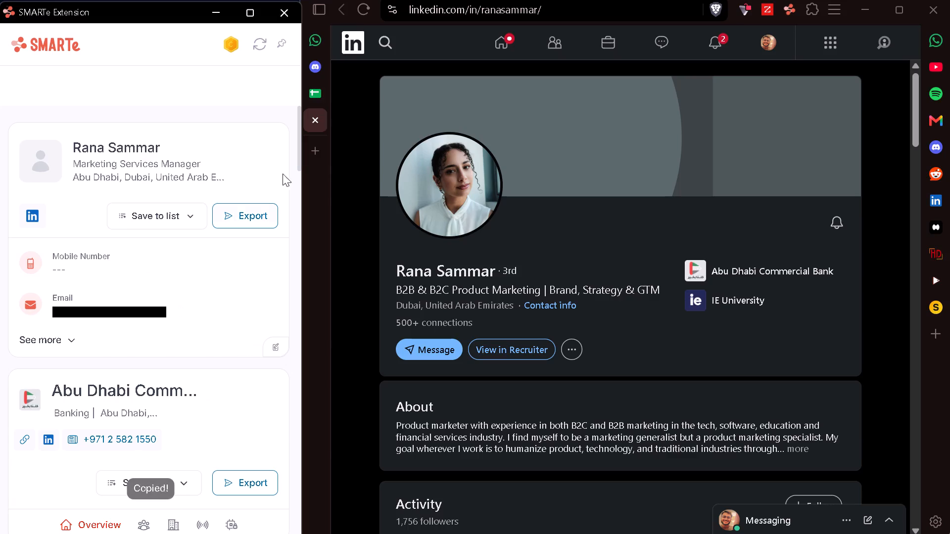
left_click(314, 125)
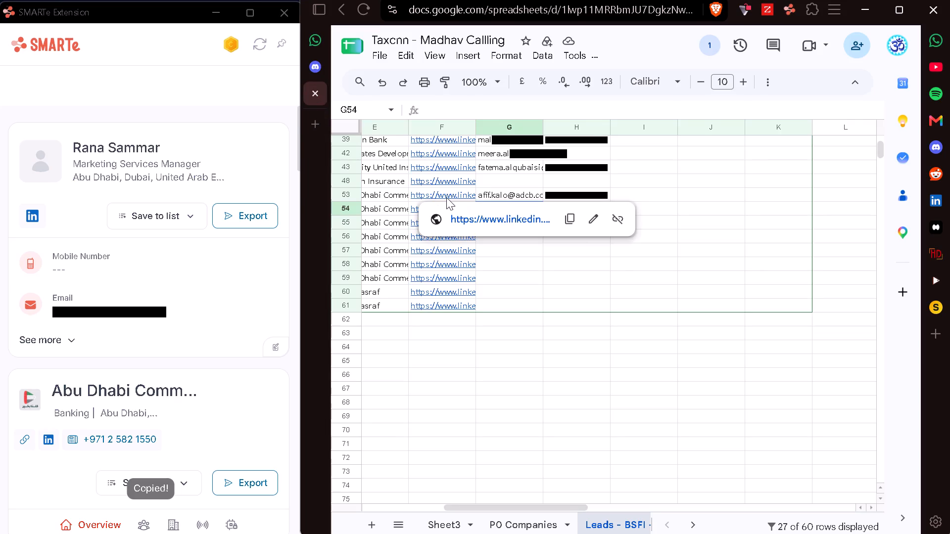
key("ctrl+v")
Open the LinkedIn profile linked in row 55, the Abu Dhabi Commercial Bank digital marketing executive manager, refresh SMARTe and reveal the contact's details.
key("Down")
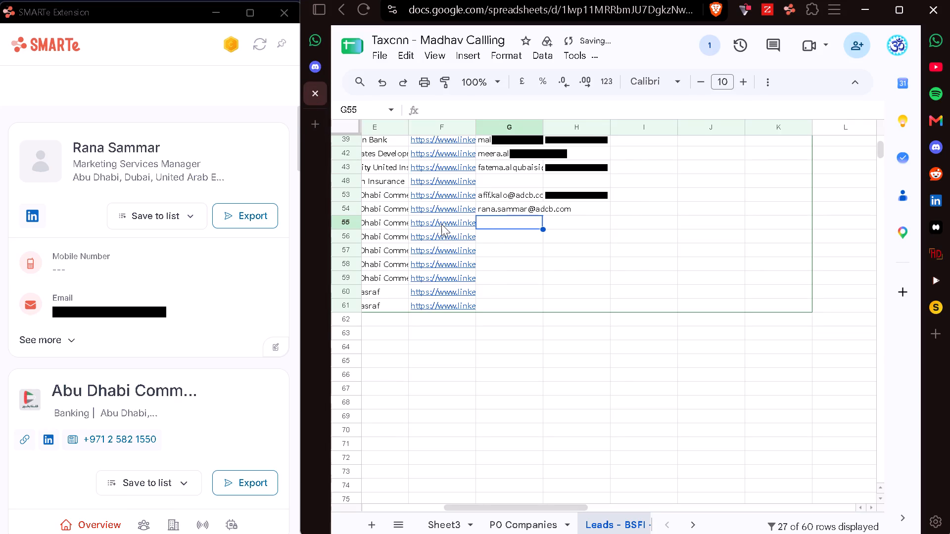
left_click(475, 246)
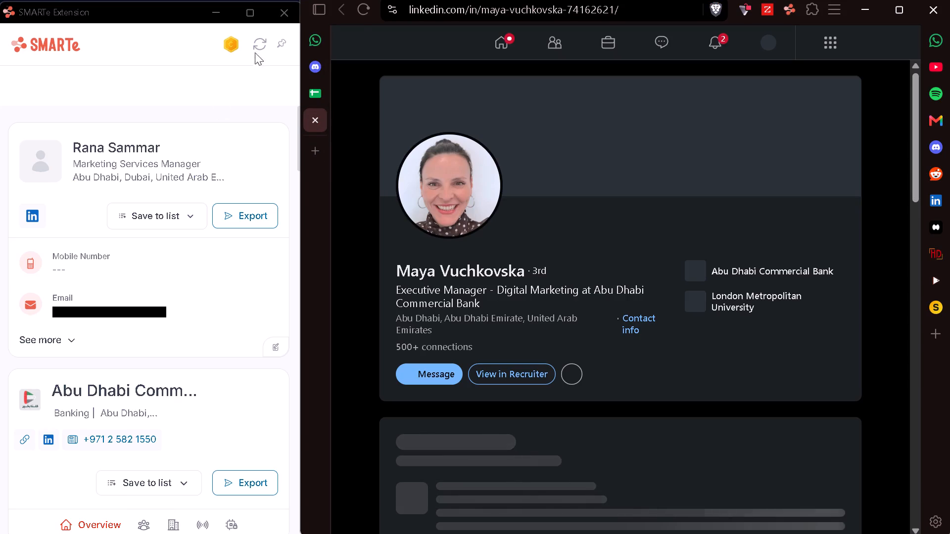
left_click(258, 46)
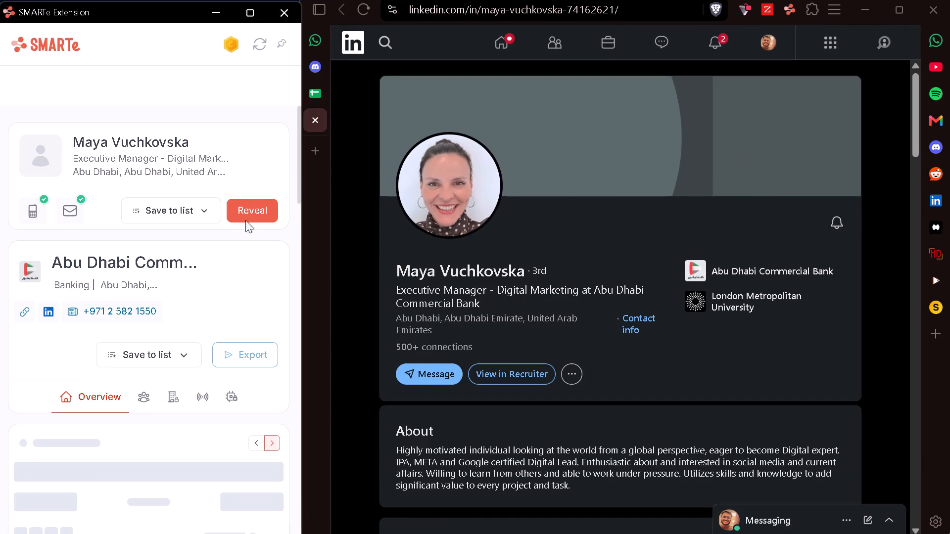
left_click(251, 204)
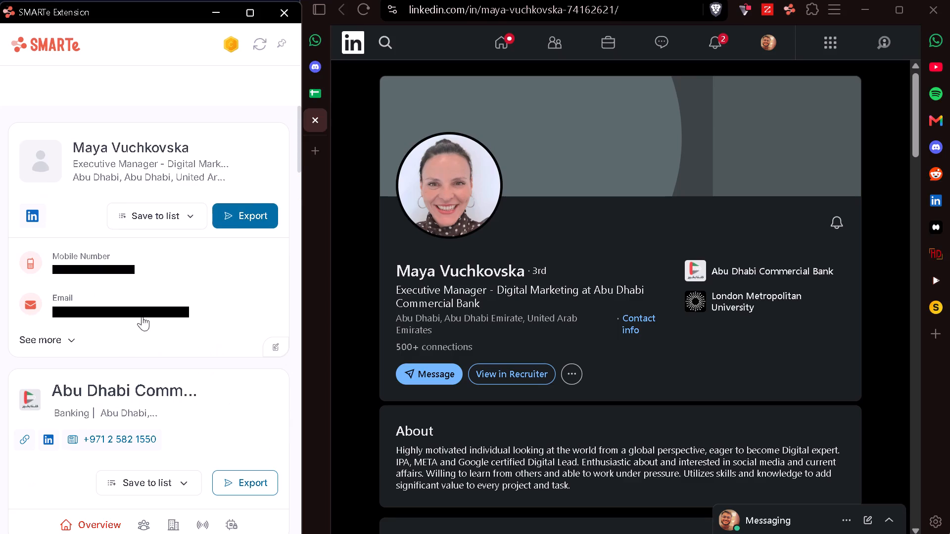
Copy the revealed email and paste it into row 55's Email ID cell in the leads sheet.
left_click(204, 310)
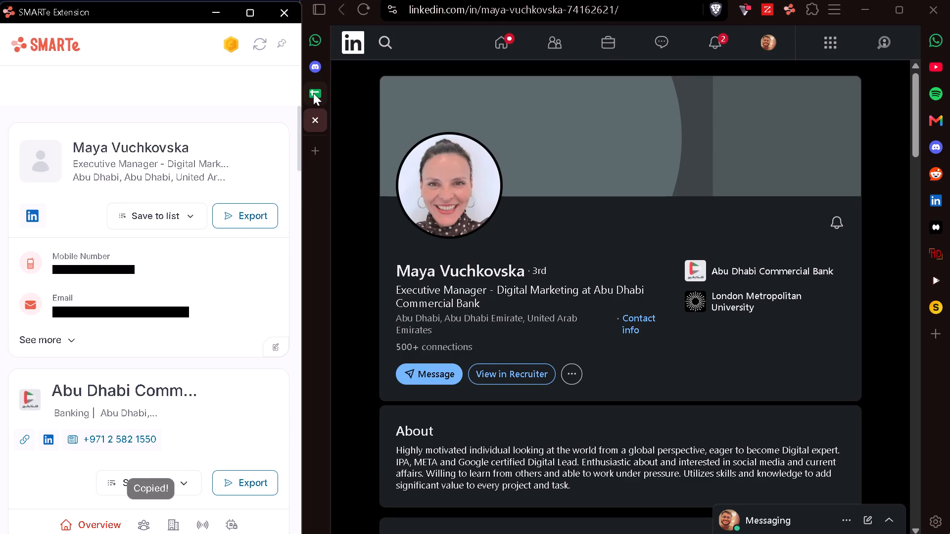
left_click(313, 93)
key("ctrl+v")
Copy the revealed mobile number into the Phone Number cell of row 55 and delete its leading character.
key("Right")
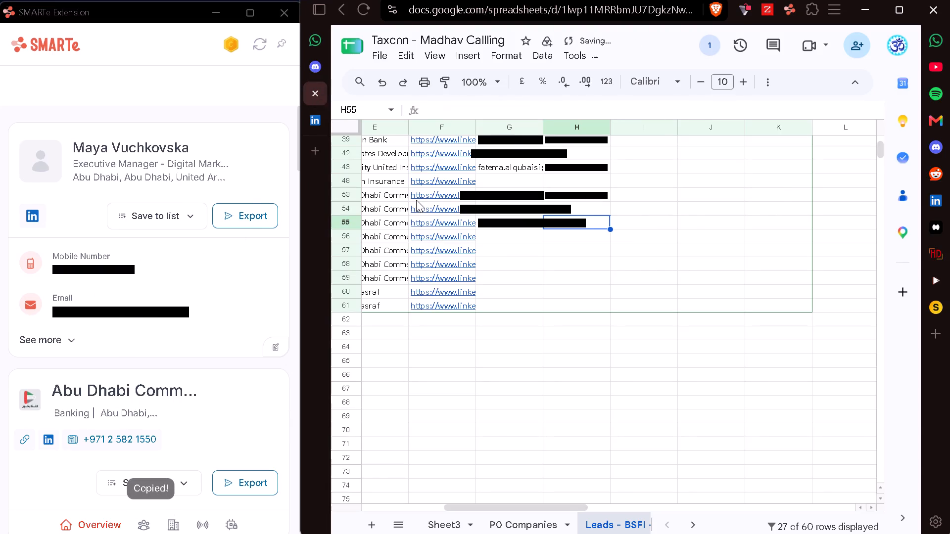
left_click(145, 270)
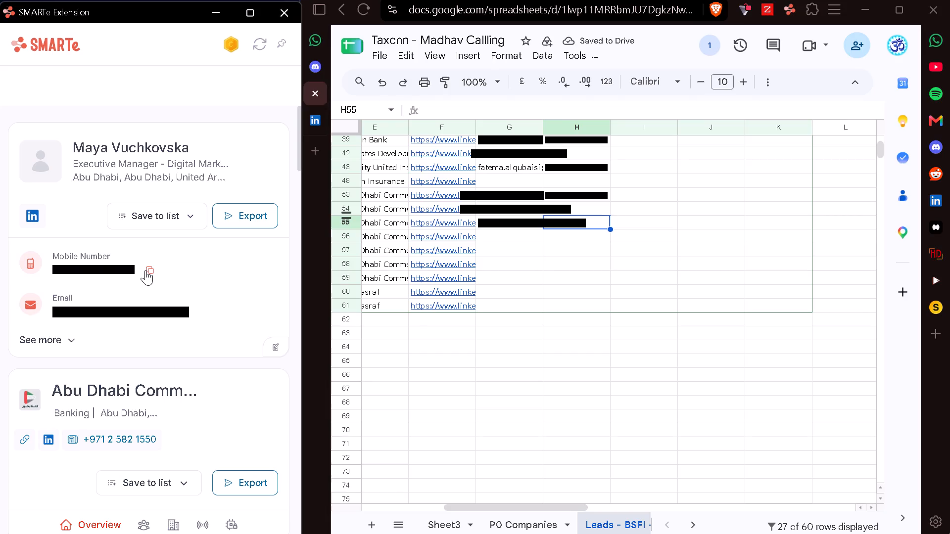
key("ctrl+v")
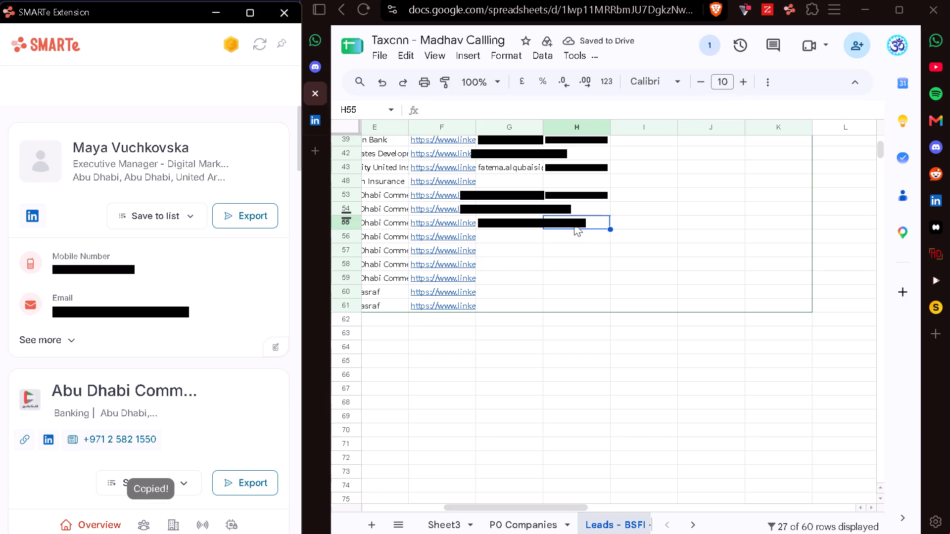
left_click(574, 223)
key("ctrl+v")
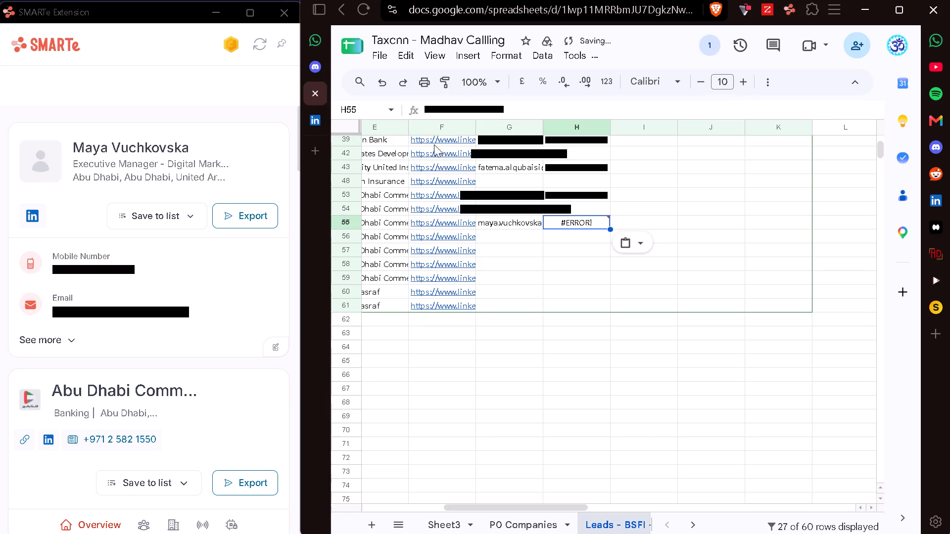
left_click(429, 107)
key("BackSpace")
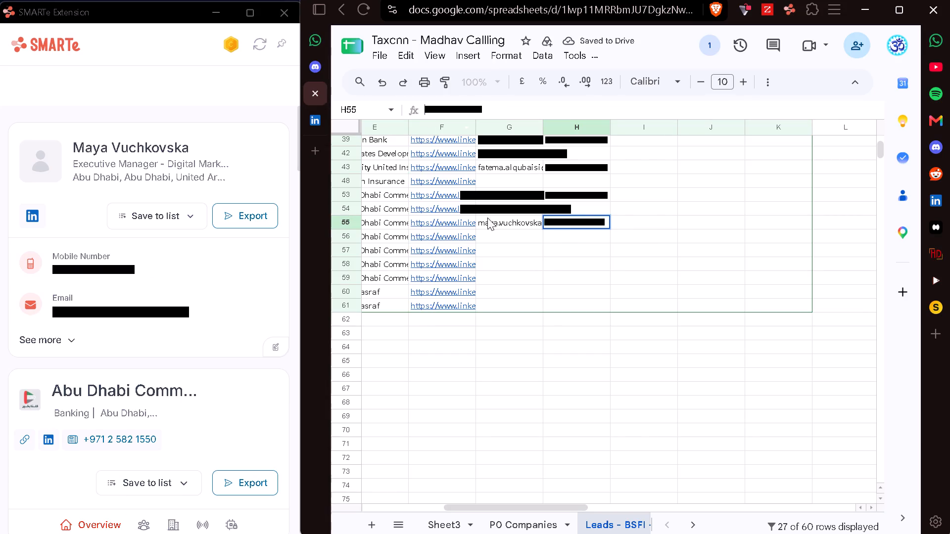
Open row 56's LinkedIn profile, the Abu Dhabi Commercial Bank marketing manager, close the previous profile, refresh SMARTe and reveal the contact's details.
left_click(506, 232)
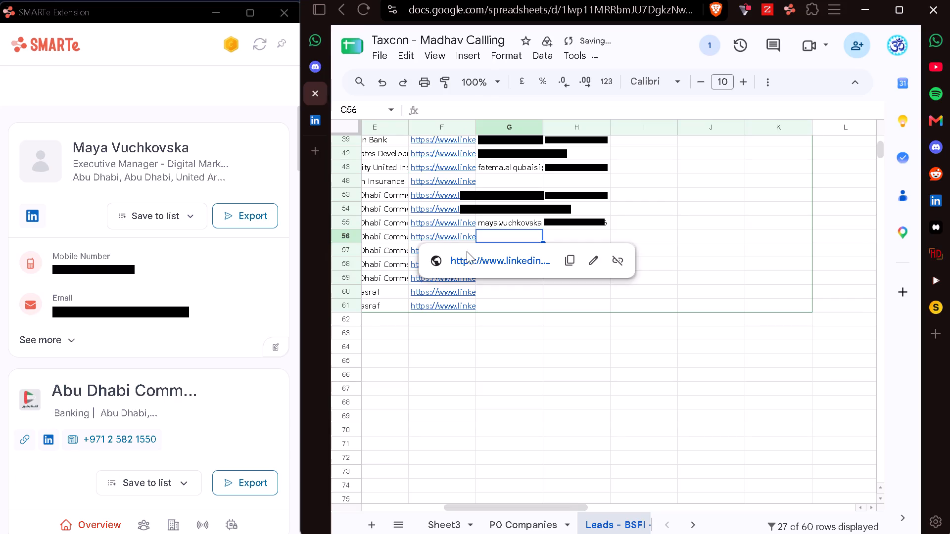
left_click(476, 258)
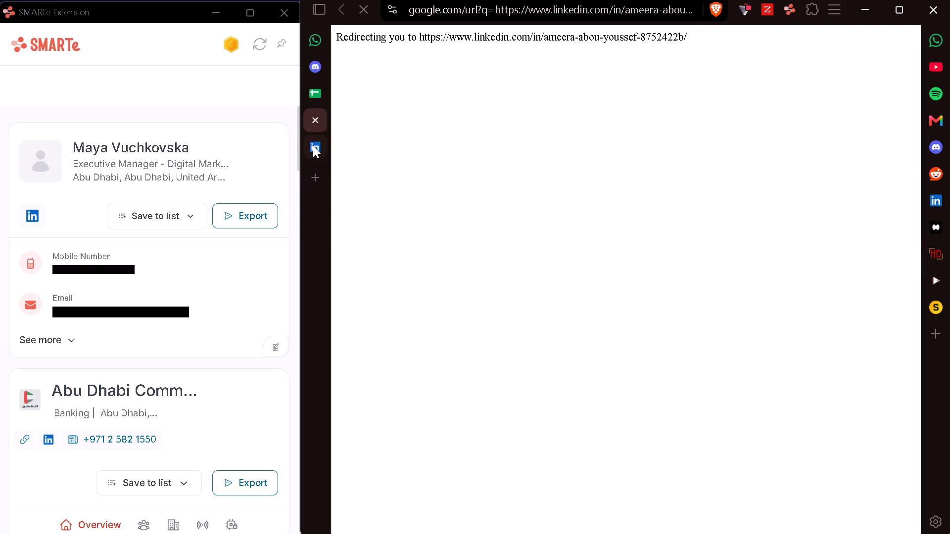
double_click(313, 145)
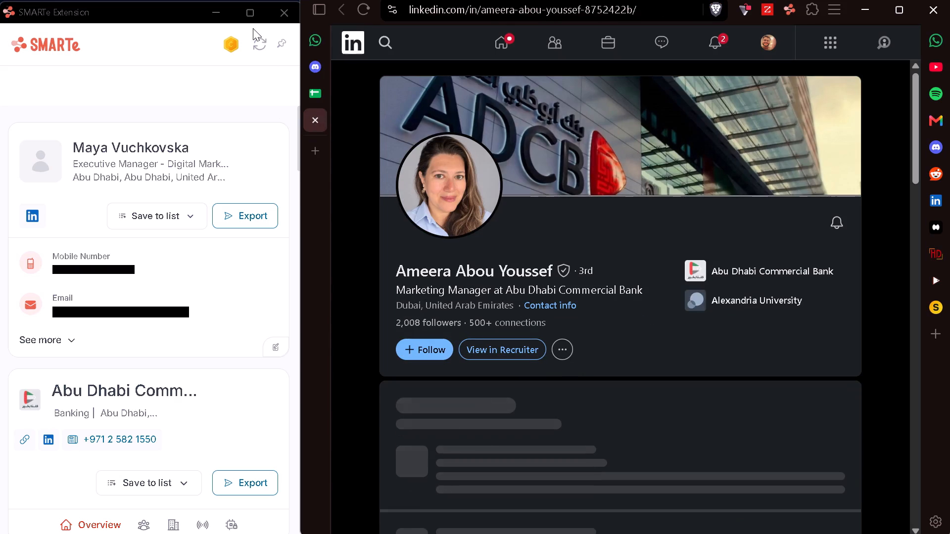
left_click(262, 45)
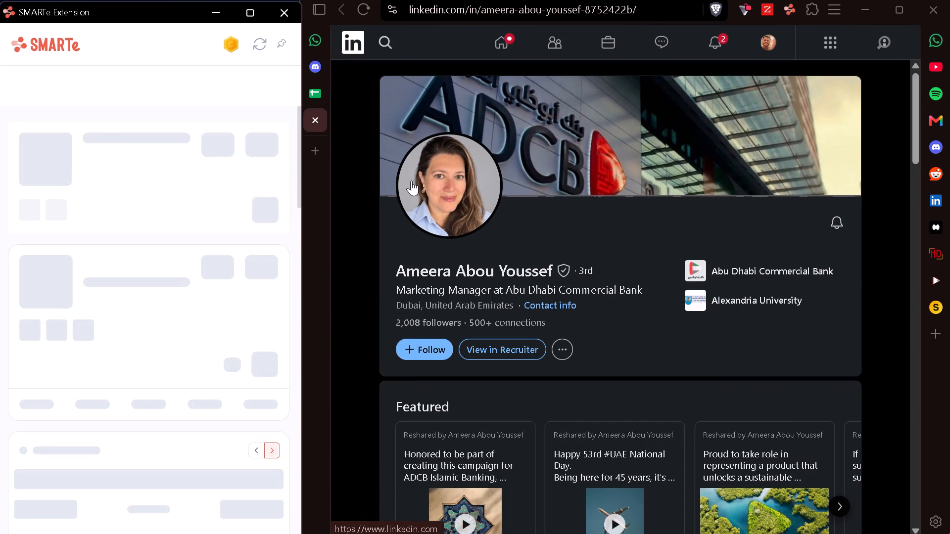
left_click(247, 211)
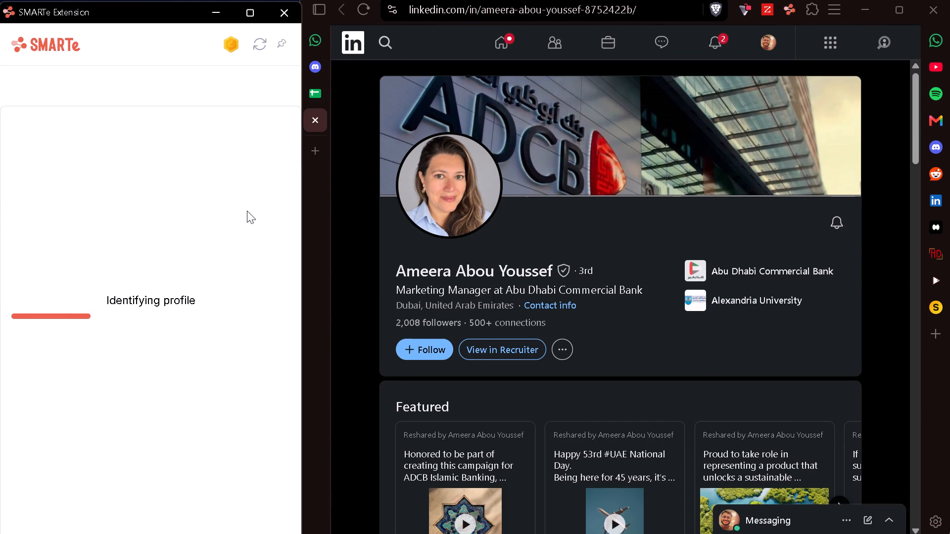
left_click(255, 212)
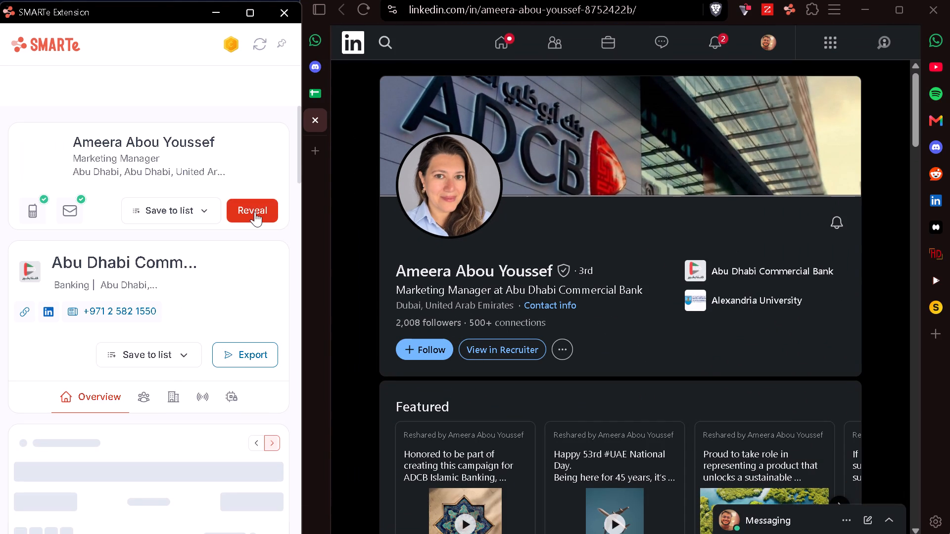
left_click(255, 212)
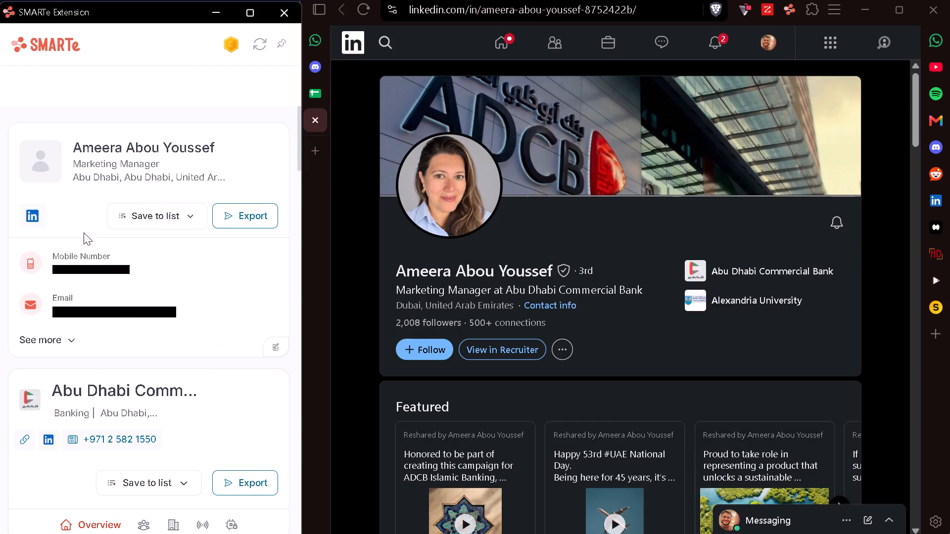
Copy the revealed email and paste it into row 56's Email ID cell in the leads sheet.
left_click(188, 313)
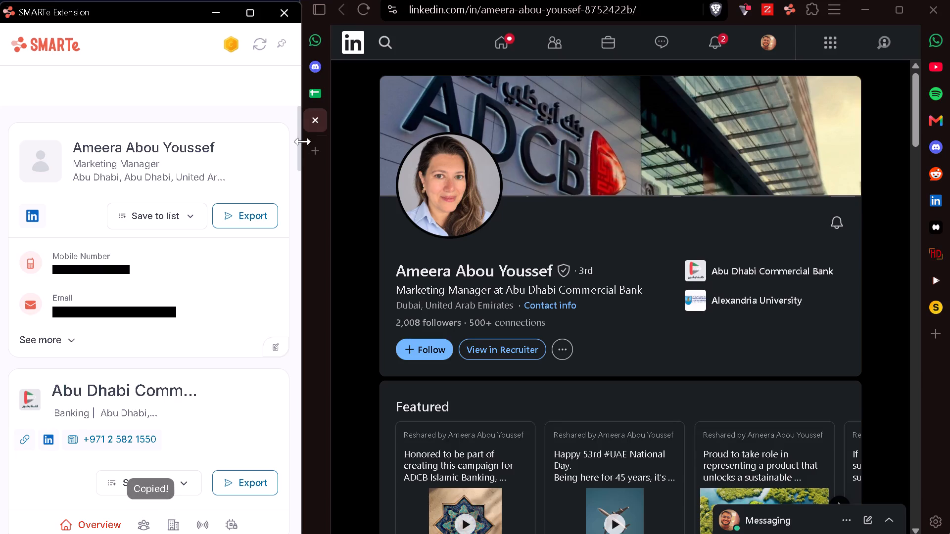
left_click(317, 98)
key("ctrl+v")
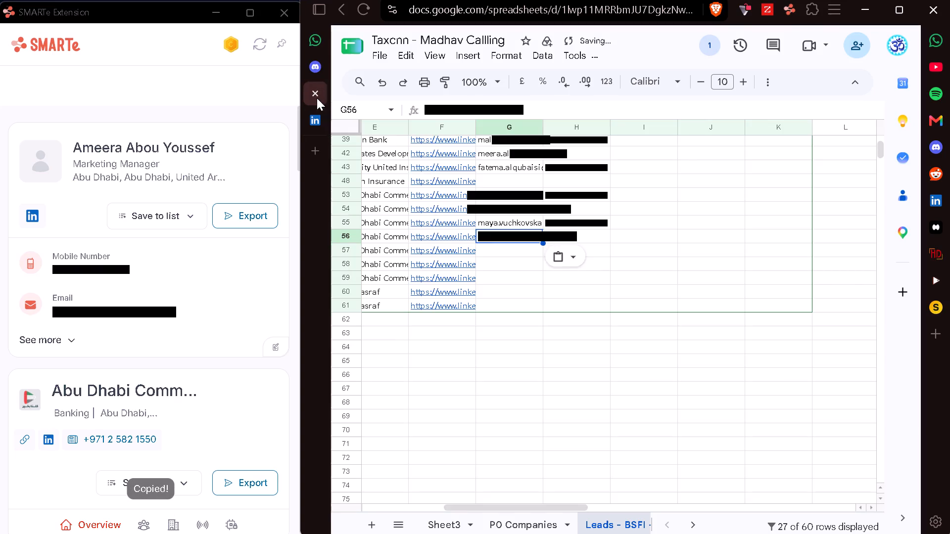
Copy the revealed mobile number into the Phone Number cell of row 56 and delete its leading character.
key("Right")
left_click(142, 270)
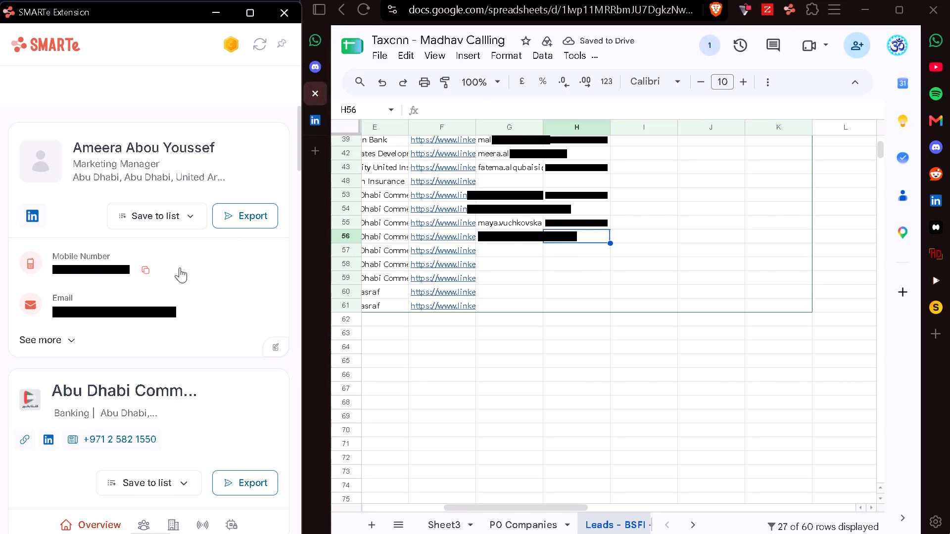
key("Right")
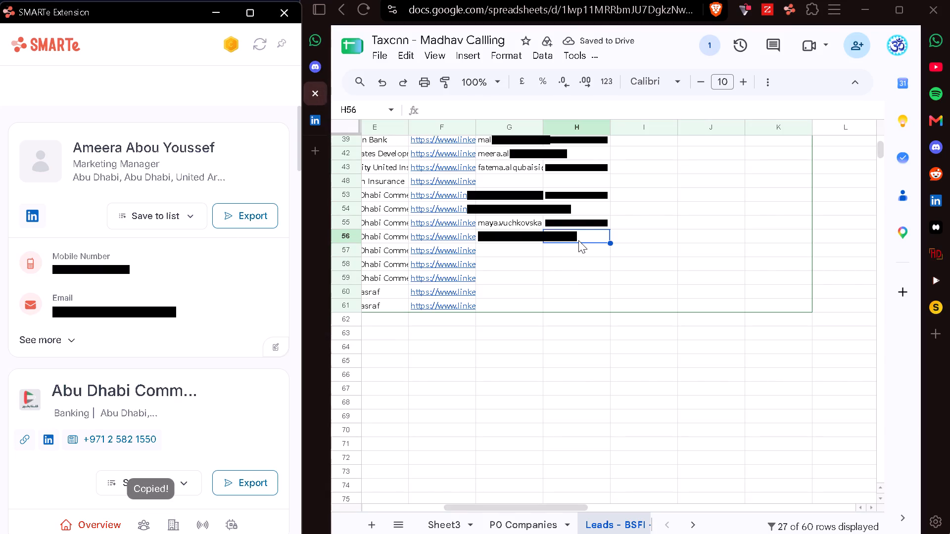
left_click(578, 240)
key("ctrl+v")
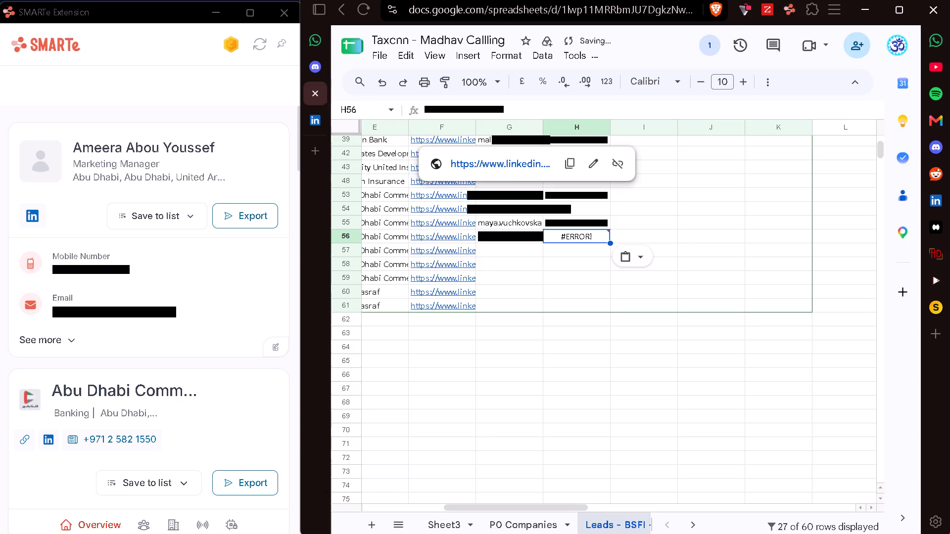
left_click(429, 110)
key("BackSpace")
Open row 57's LinkedIn profile, the product and growth marketing manager, refresh SMARTe, close the previous profile, and reveal the contact's details.
left_click(516, 251)
scroll(516, 251, "down", 1)
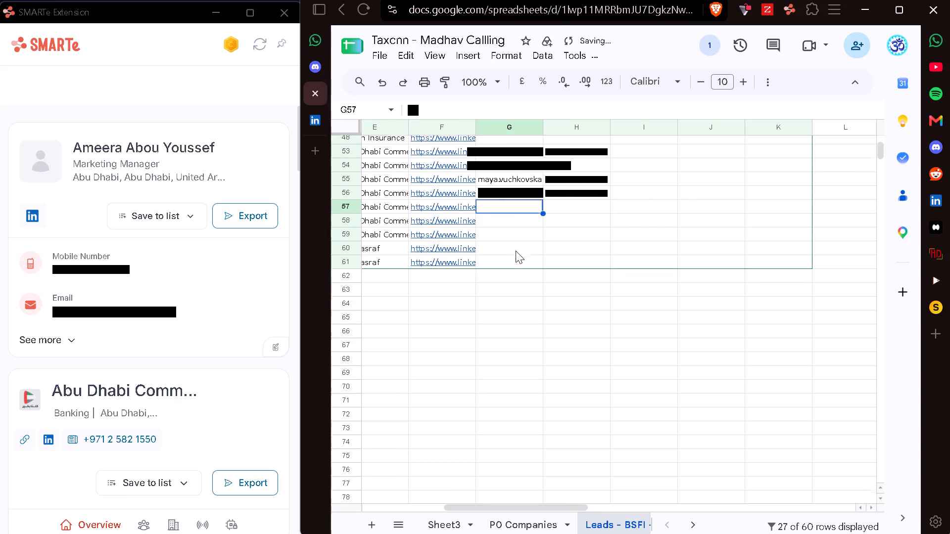
scroll(516, 251, "down", 1)
left_click(466, 202)
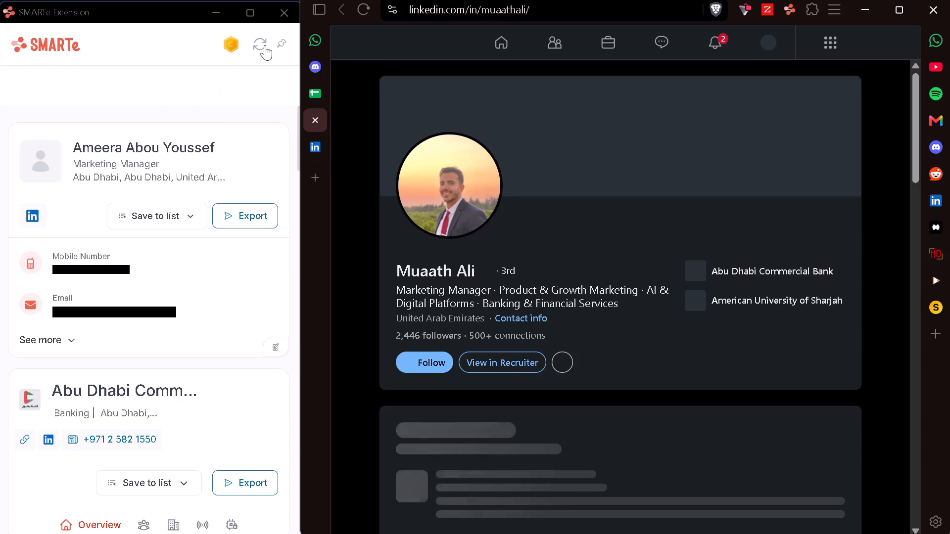
left_click(265, 45)
double_click(316, 150)
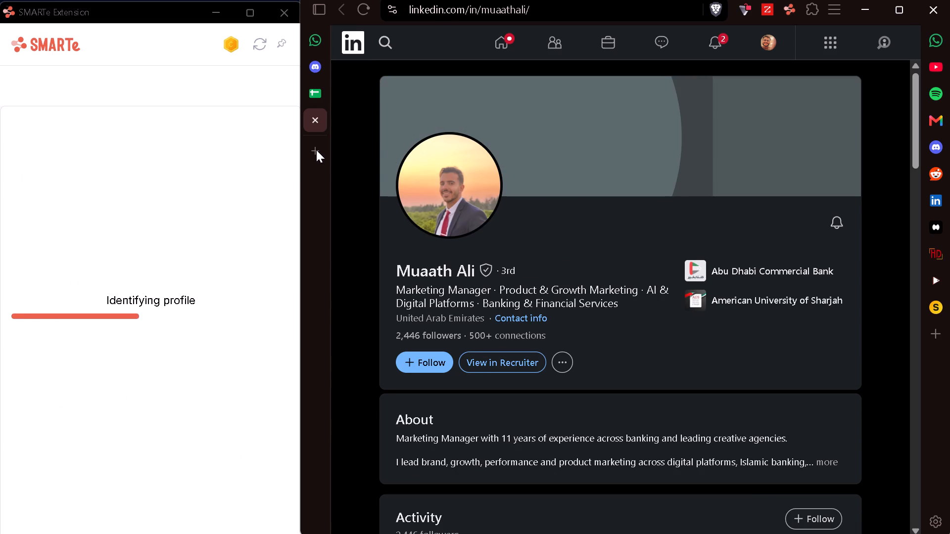
left_click(259, 207)
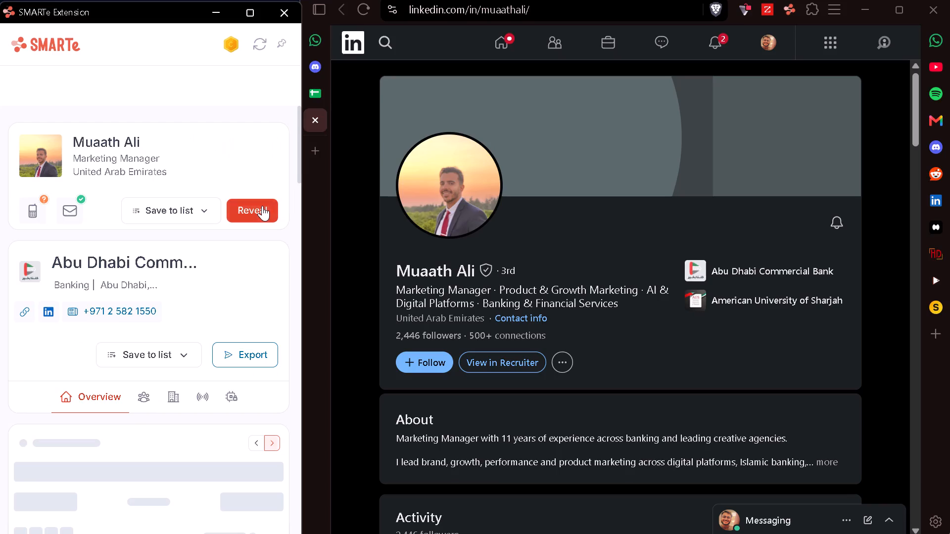
left_click(262, 206)
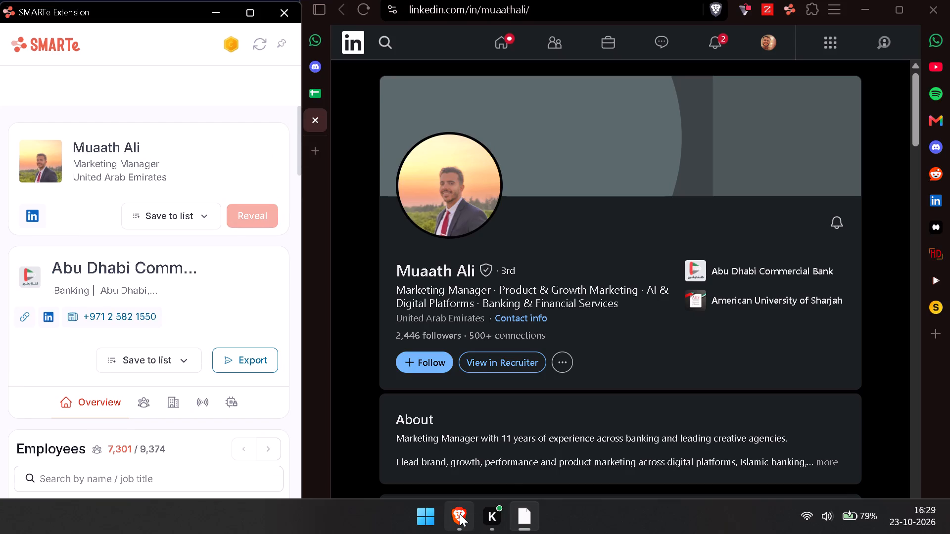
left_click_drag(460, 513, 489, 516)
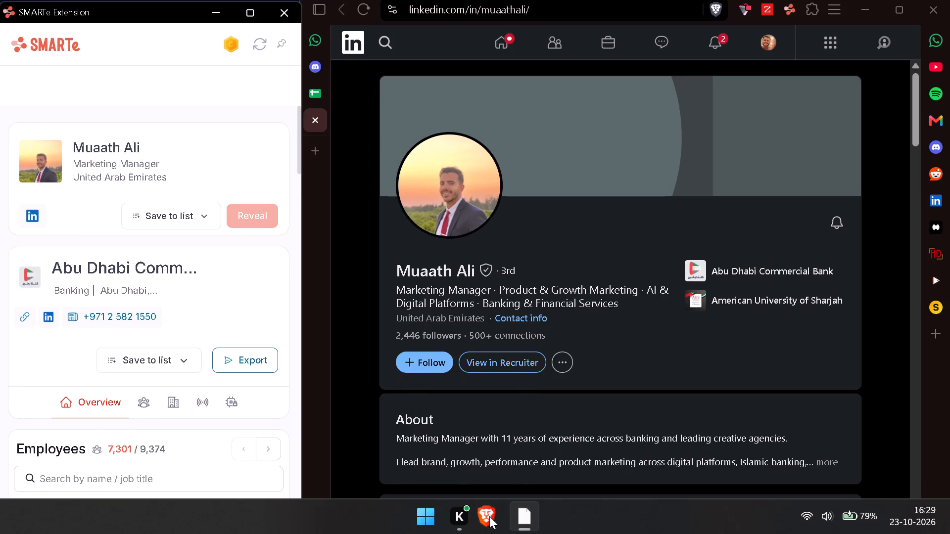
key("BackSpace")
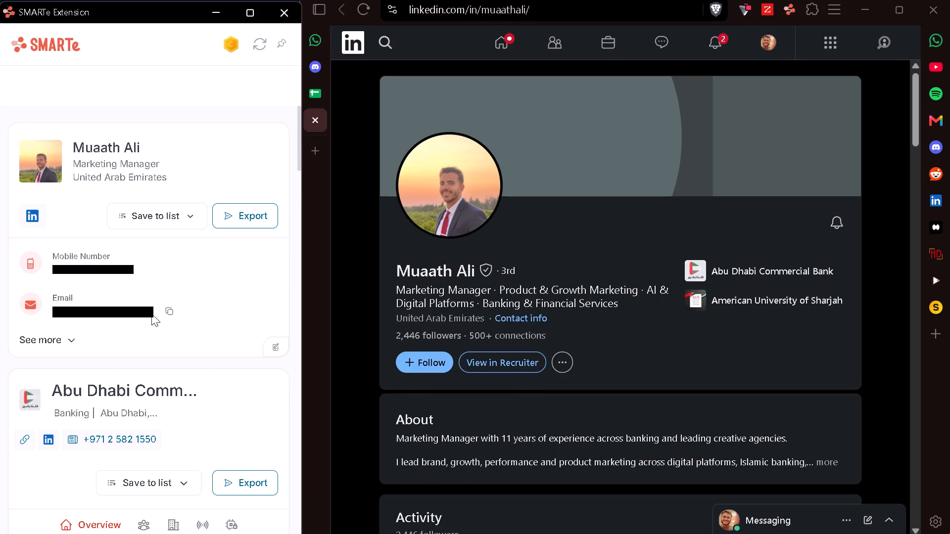
Copy the revealed email, close the finished LinkedIn profile, and paste the email into row 57's Email ID cell.
left_click(175, 310)
left_click(167, 311)
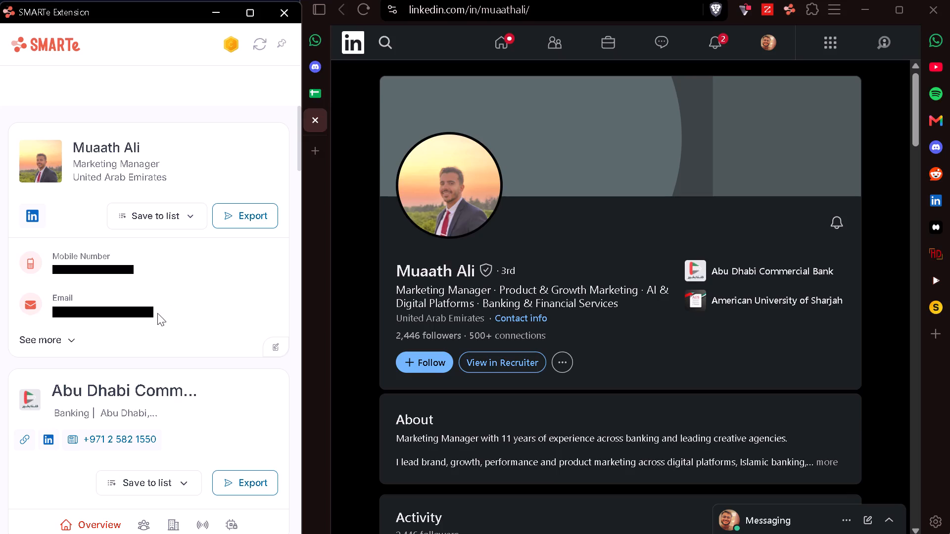
left_click(167, 313)
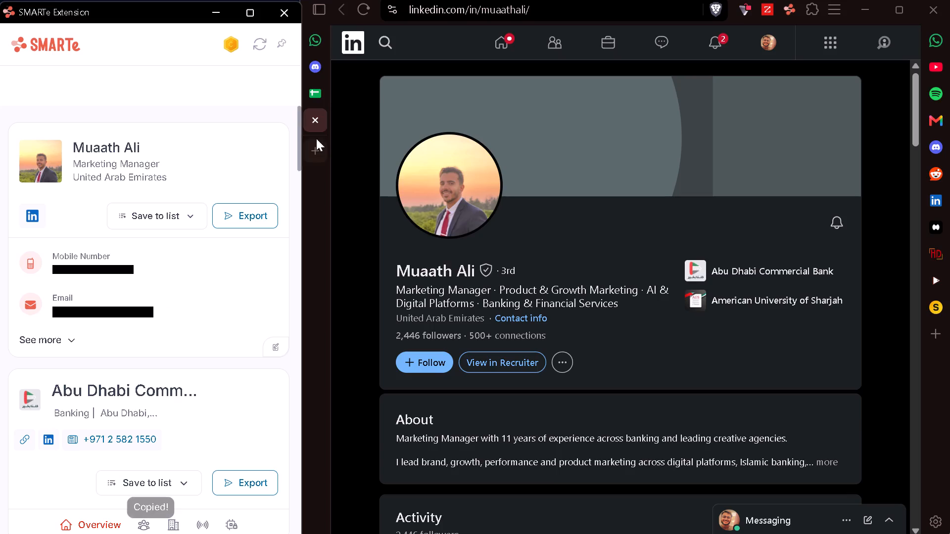
left_click(317, 121)
key("ctrl+v")
Copy the revealed mobile number into the Phone Number cell of row 57 and delete its leading character.
key("Right")
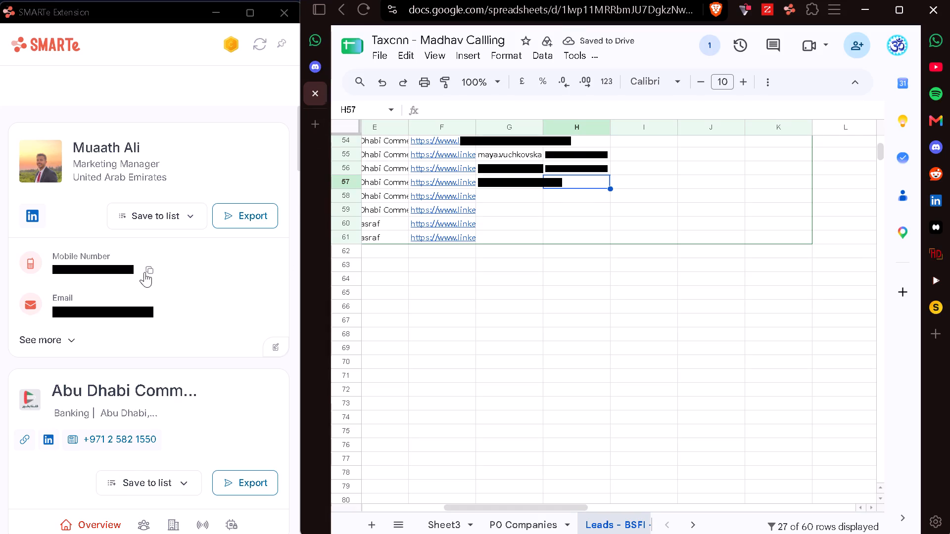
left_click(146, 271)
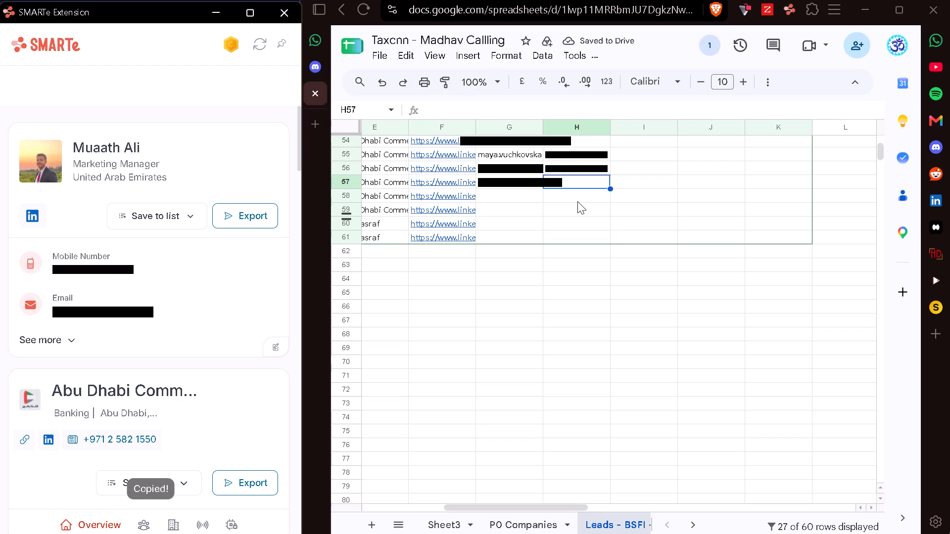
key("ctrl+v")
left_click(581, 182)
key("ctrl+v")
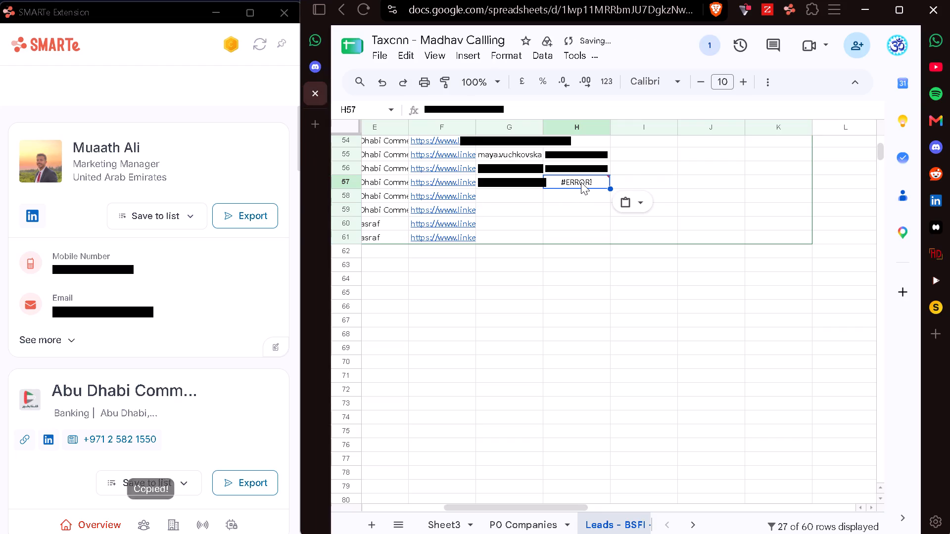
left_click(428, 106)
key("BackSpace")
Look up row 58's LinkedIn profile, the events, activations and branding marketing manager, in SMARTe and close the profile.
left_click(512, 197)
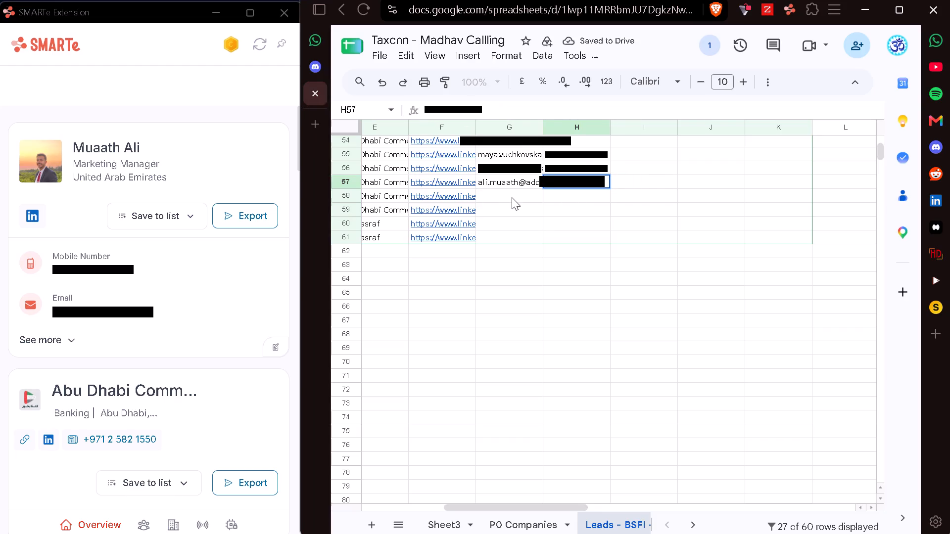
left_click(482, 224)
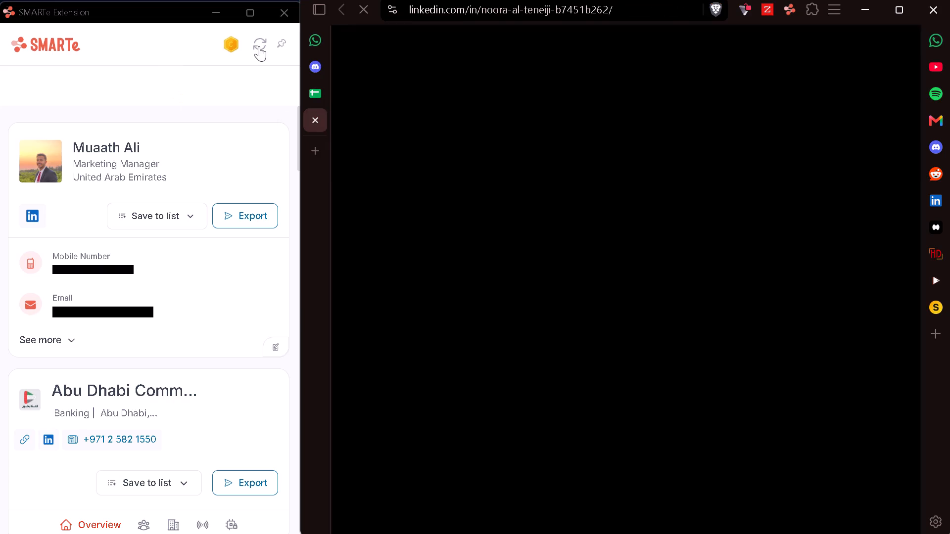
left_click(259, 46)
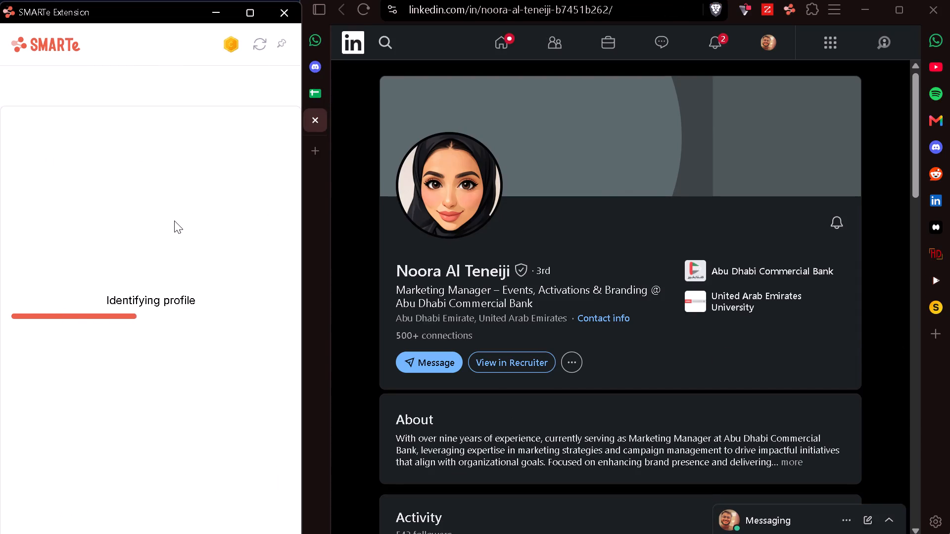
left_click(316, 120)
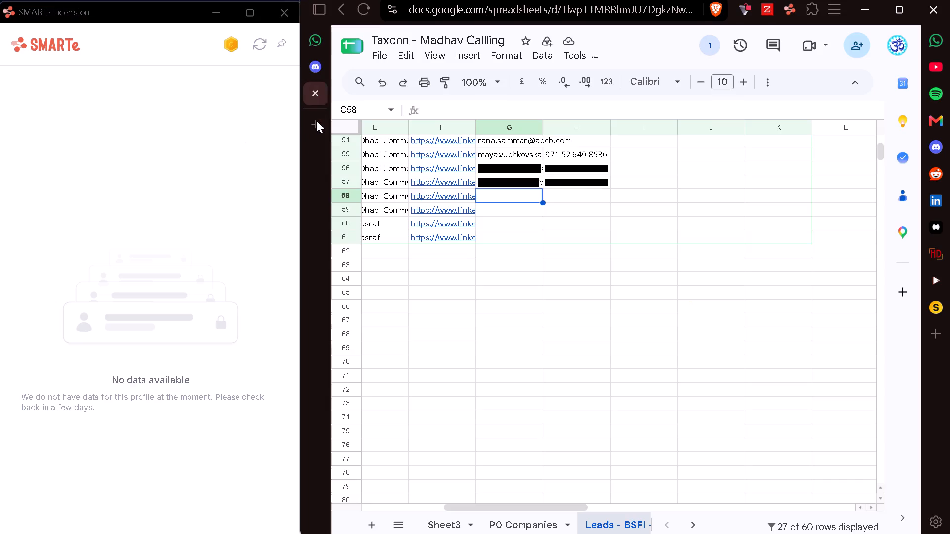
Reveal row 59's contact, the digital marketing manager, from the LinkedIn profile in SMARTe and paste the email into the row's Email ID cell.
key("Down")
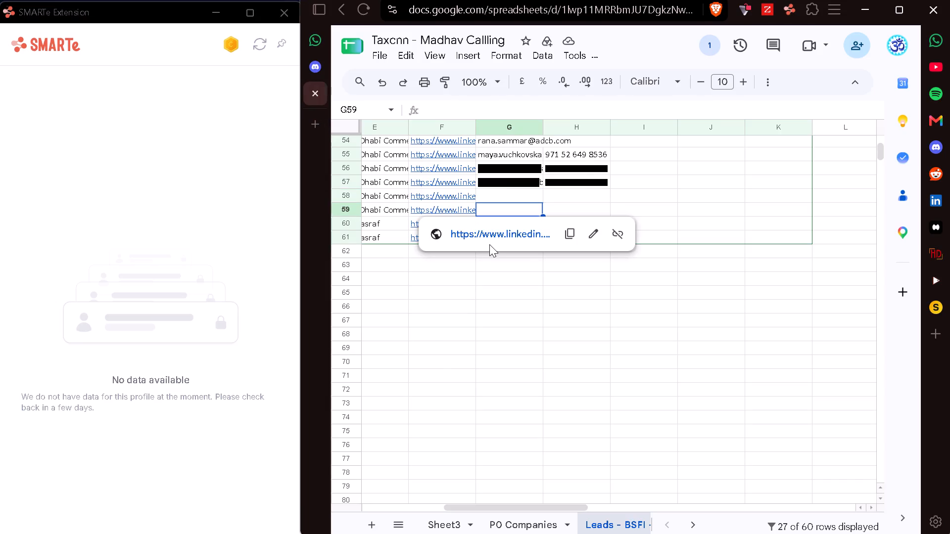
left_click(494, 230)
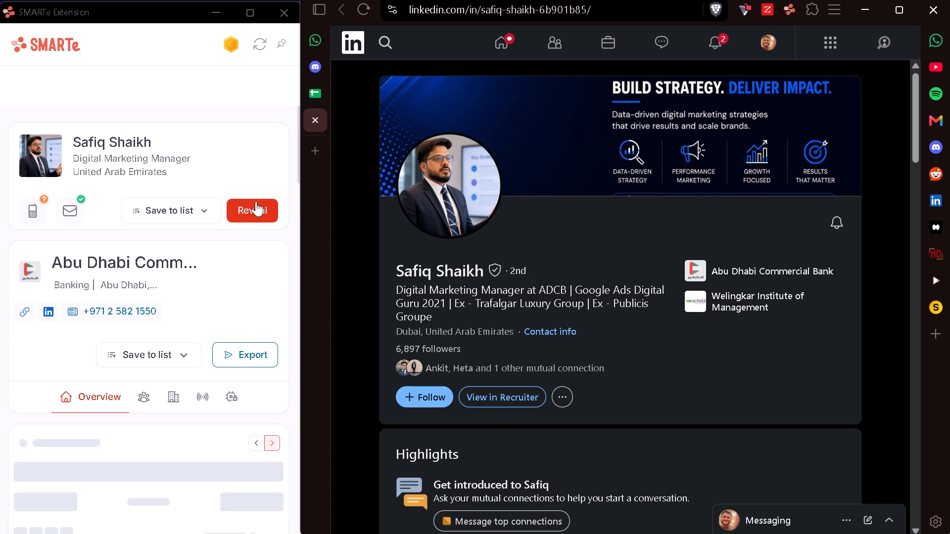
left_click(256, 201)
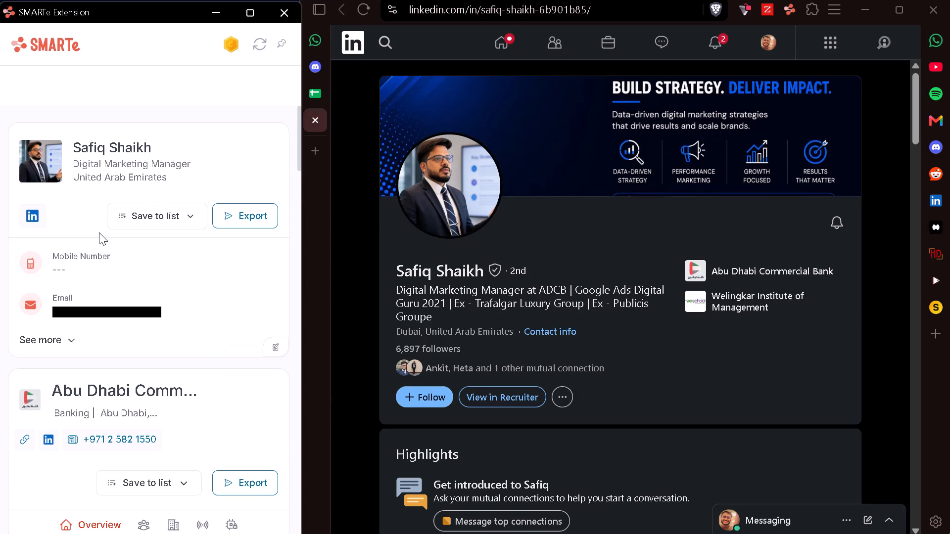
left_click(176, 311)
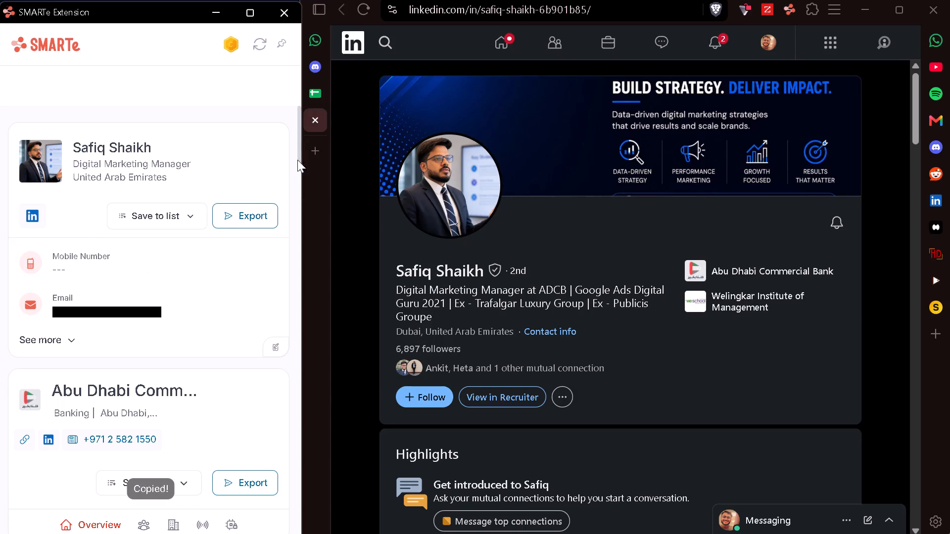
left_click(314, 122)
key("ctrl+v")
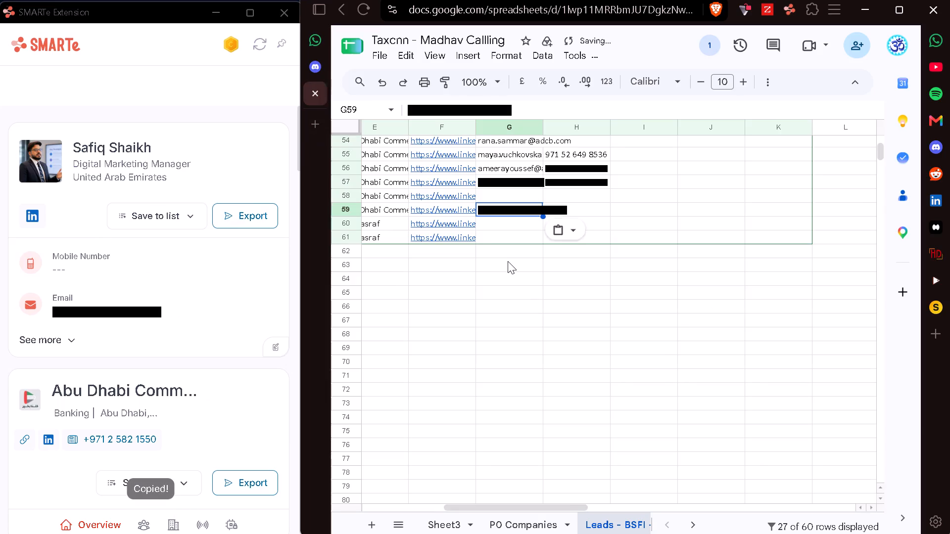
Reveal row 60's contact, the assistant vice president of marketing, from the LinkedIn profile in SMARTe and paste the email into the row's Email ID cell.
key("Down")
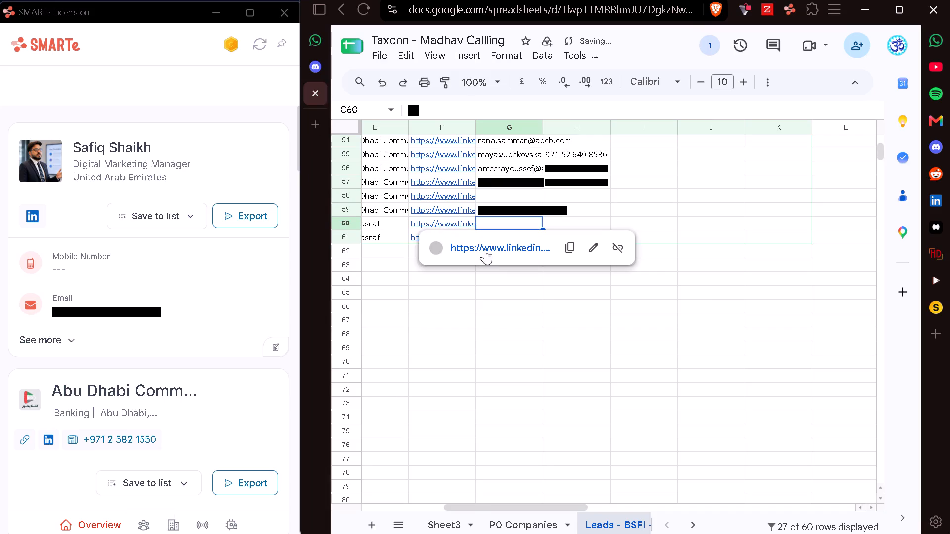
left_click(491, 253)
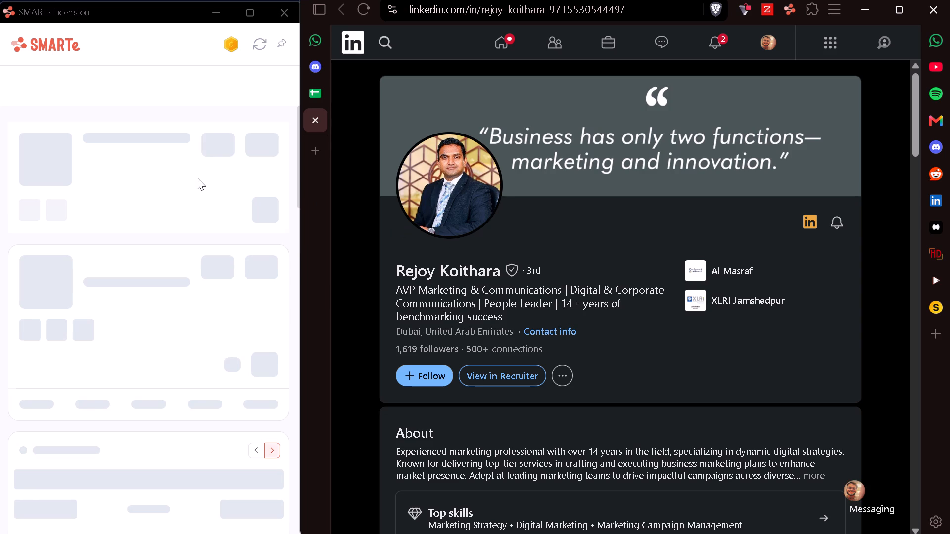
left_click(254, 204)
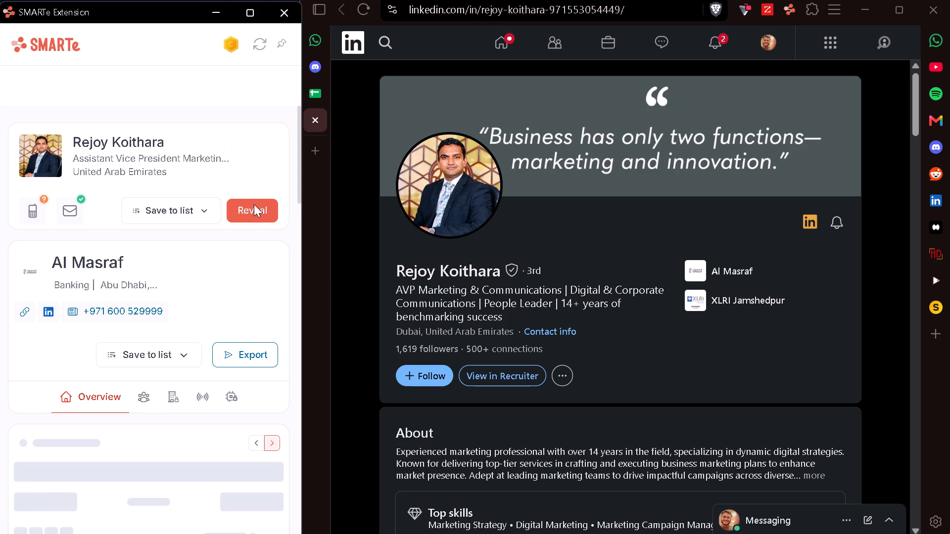
left_click(248, 215)
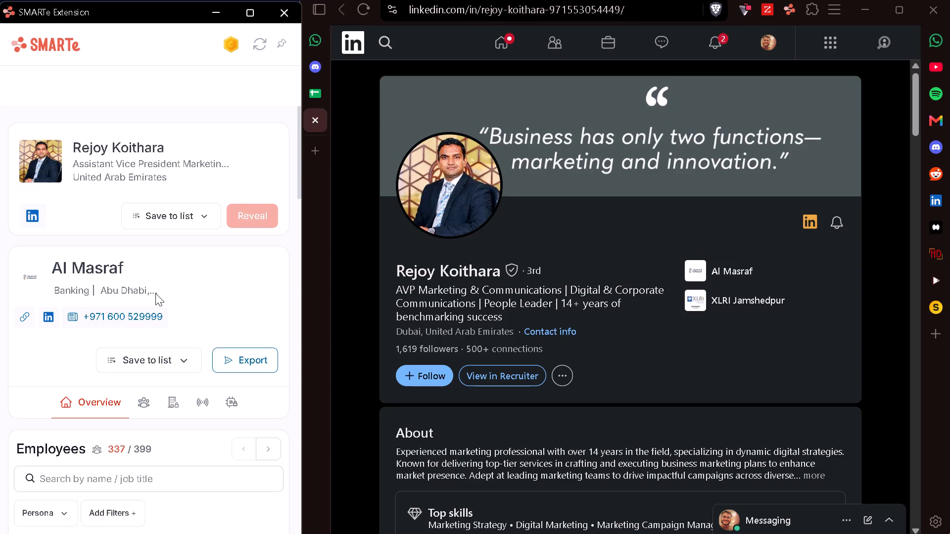
left_click(190, 311)
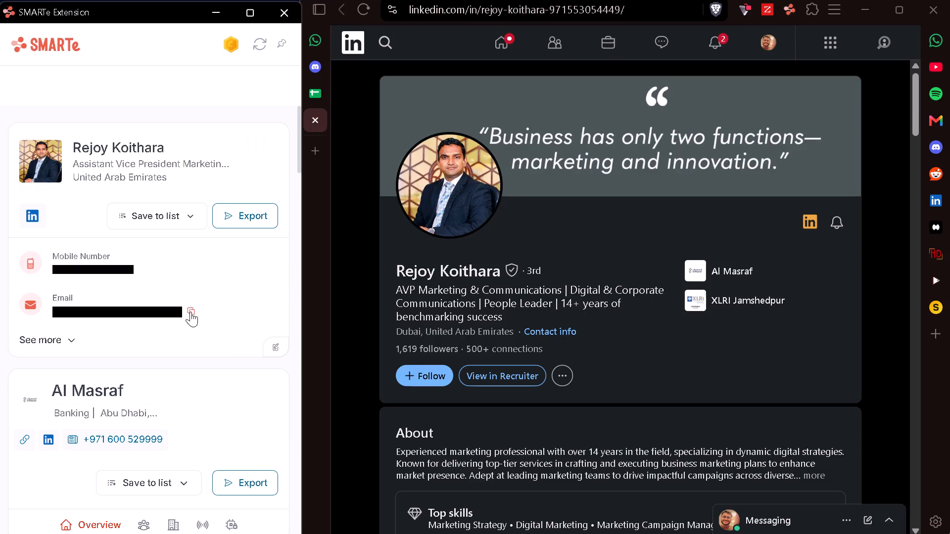
left_click(315, 120)
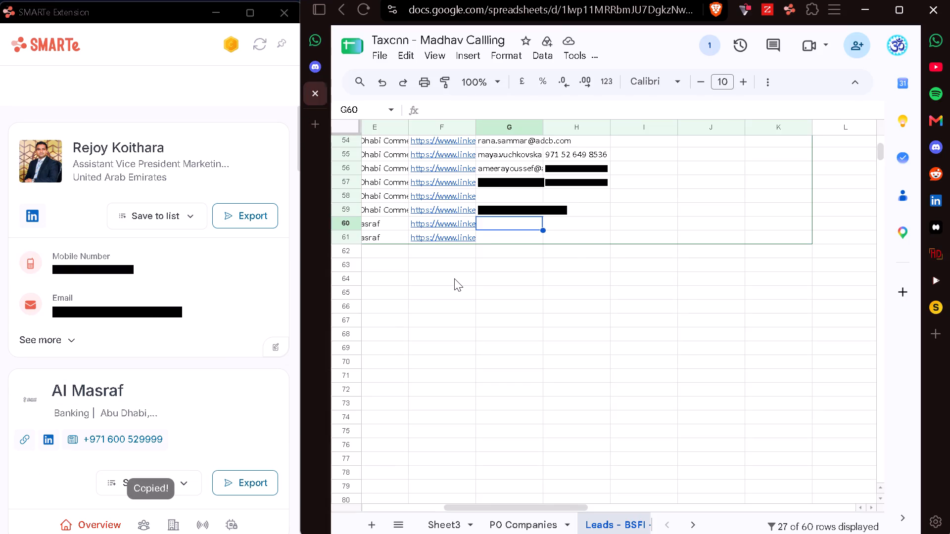
key("ctrl+v")
Copy the revealed mobile number into row 60's Phone Number cell and delete its leading character.
key("Right")
left_click(147, 271)
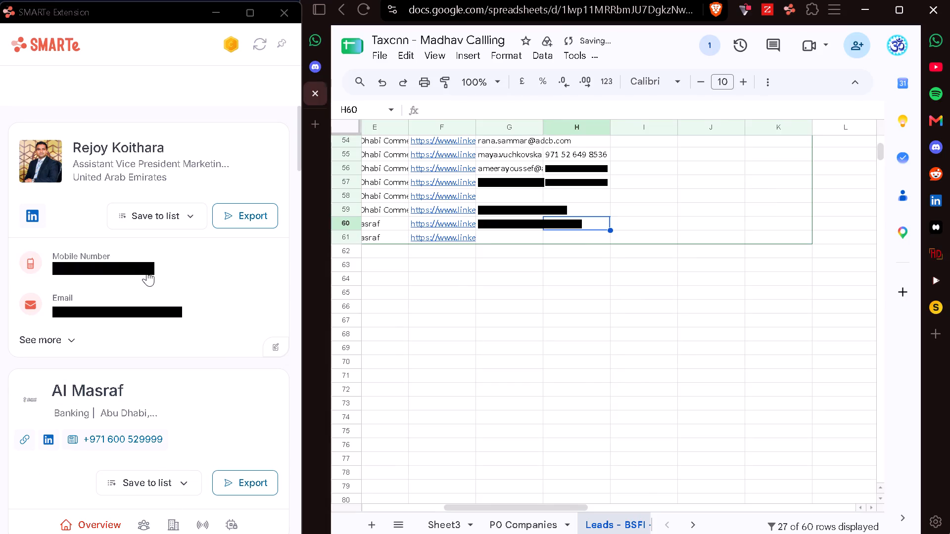
key("ctrl+v")
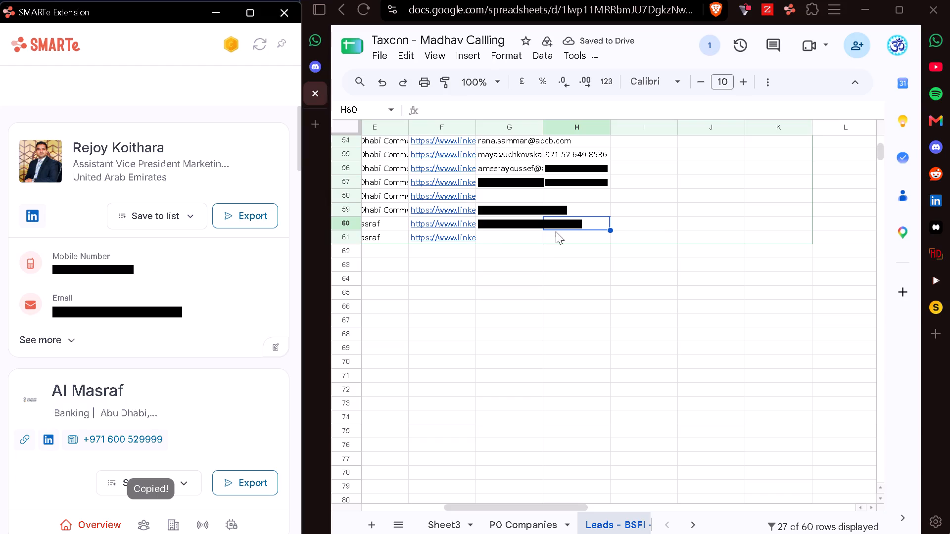
left_click(572, 220)
key("ctrl+v")
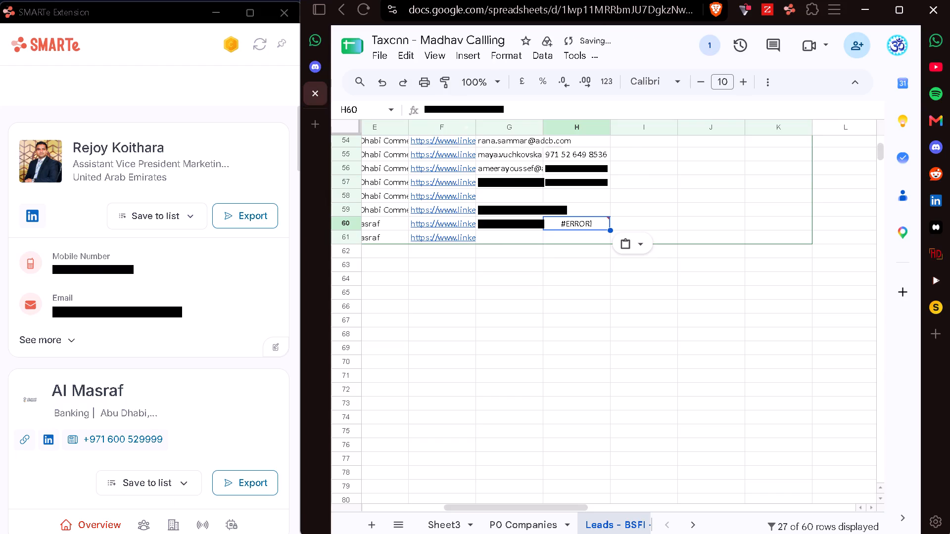
left_click(427, 105)
key("Right")
key("BackSpace")
Look up row 61's LinkedIn profile, the head of marketing at Al Masraf, in SMARTe, and close the profile and the SMARTe window.
left_click(497, 240)
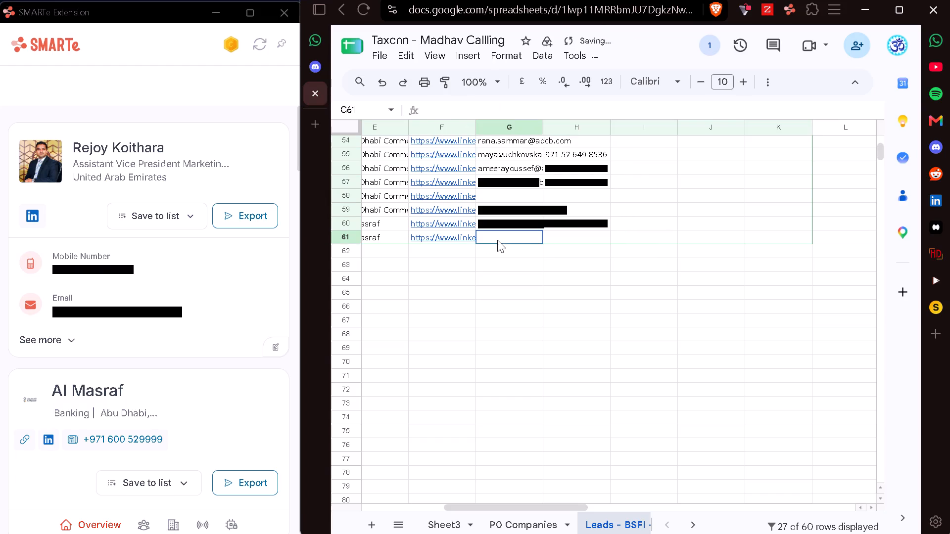
left_click(468, 261)
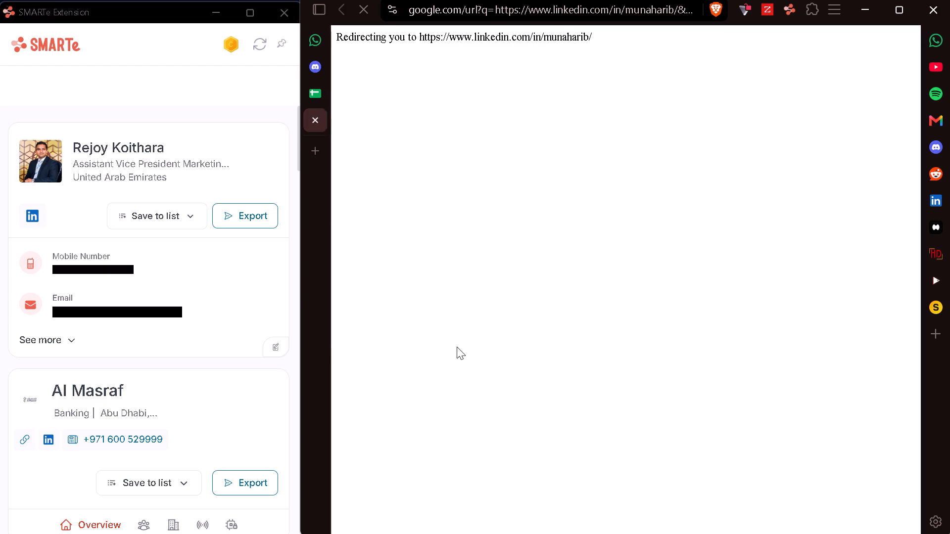
left_click(258, 46)
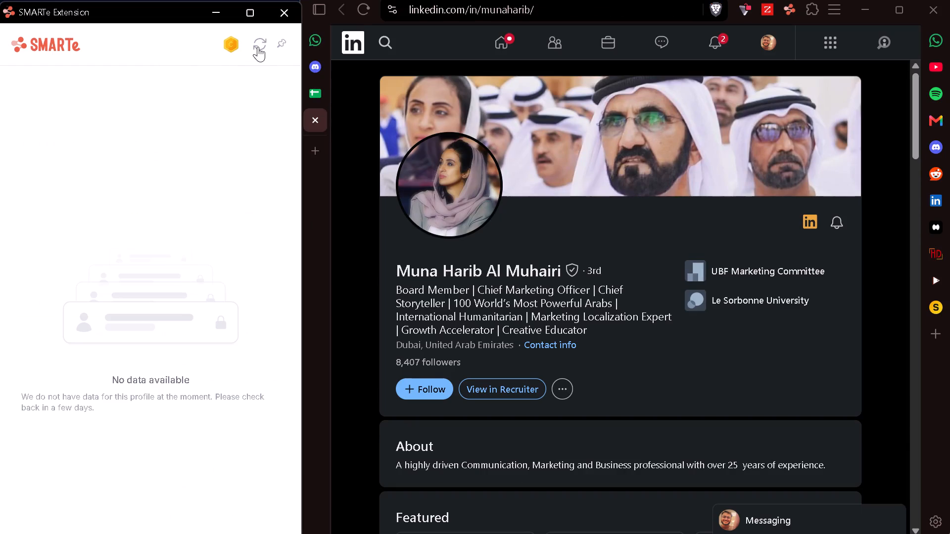
left_click(312, 120)
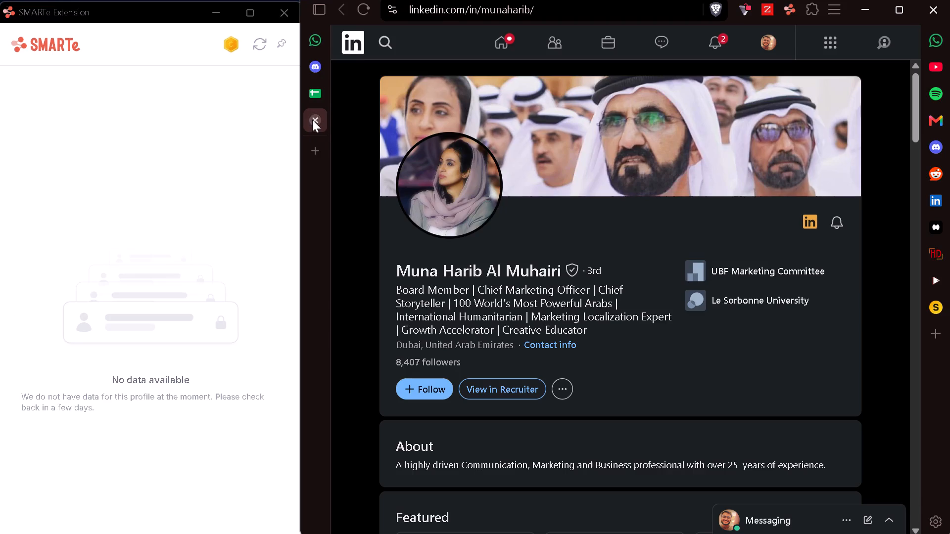
left_click(290, 21)
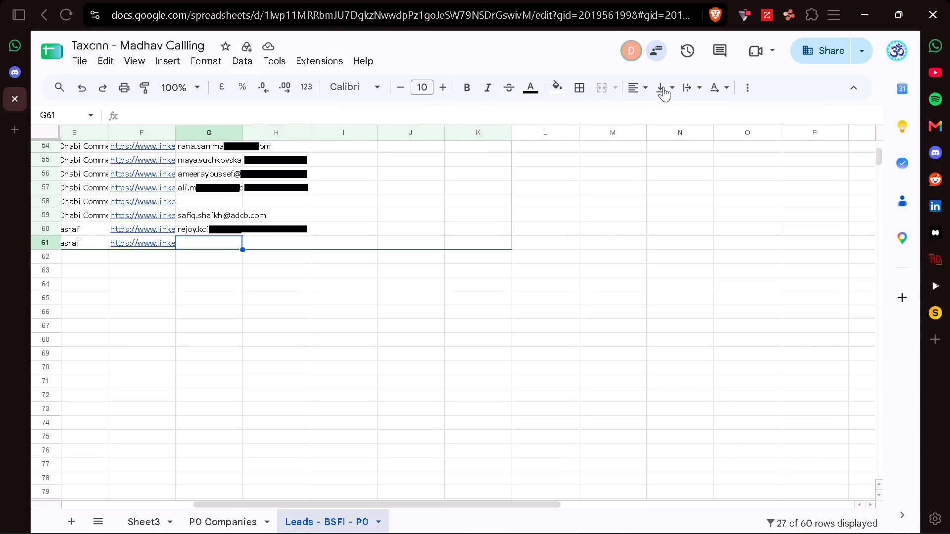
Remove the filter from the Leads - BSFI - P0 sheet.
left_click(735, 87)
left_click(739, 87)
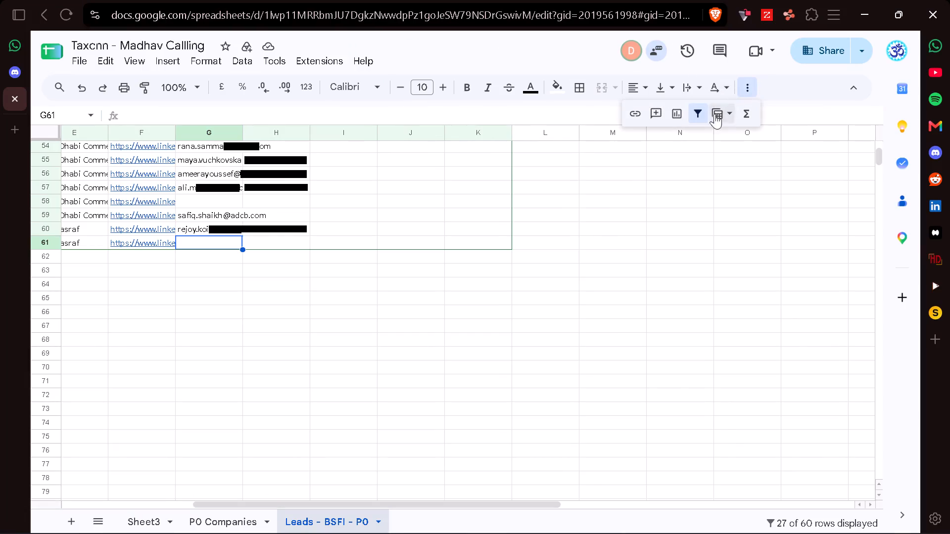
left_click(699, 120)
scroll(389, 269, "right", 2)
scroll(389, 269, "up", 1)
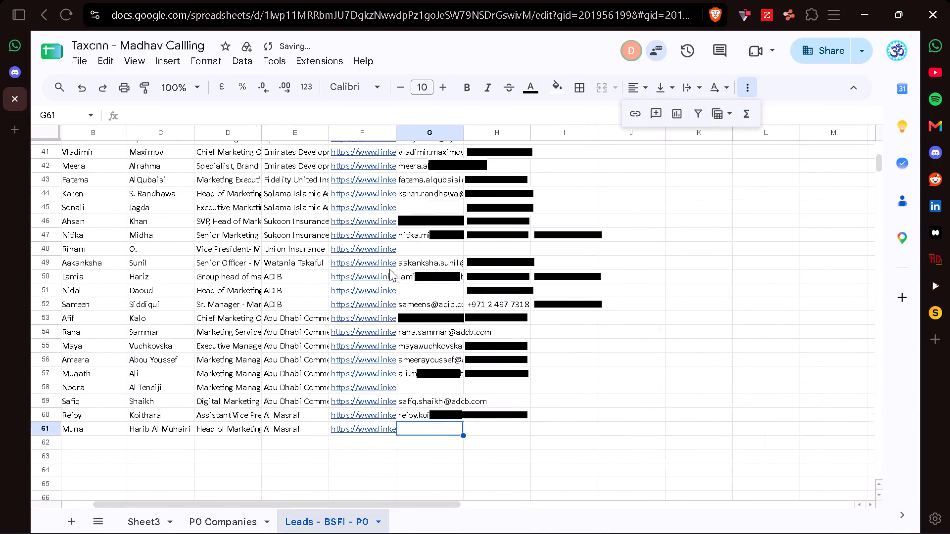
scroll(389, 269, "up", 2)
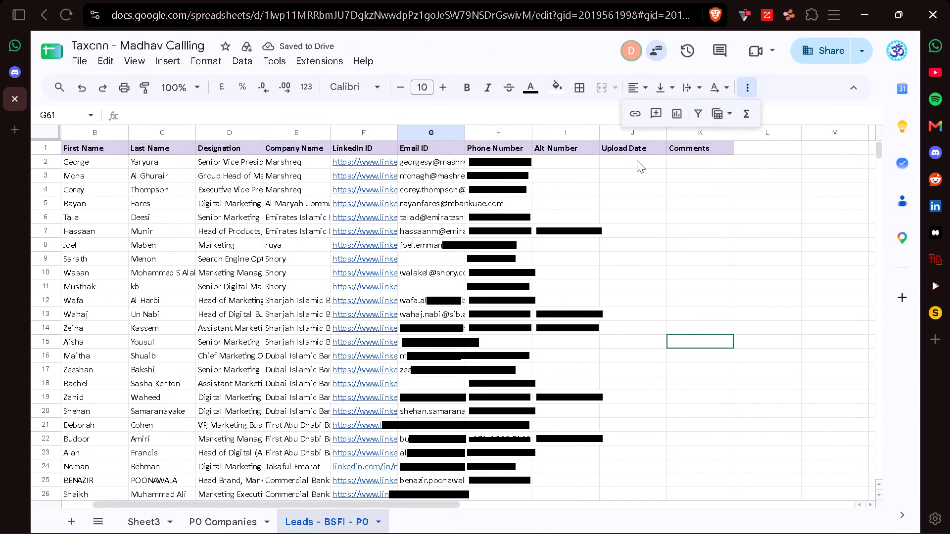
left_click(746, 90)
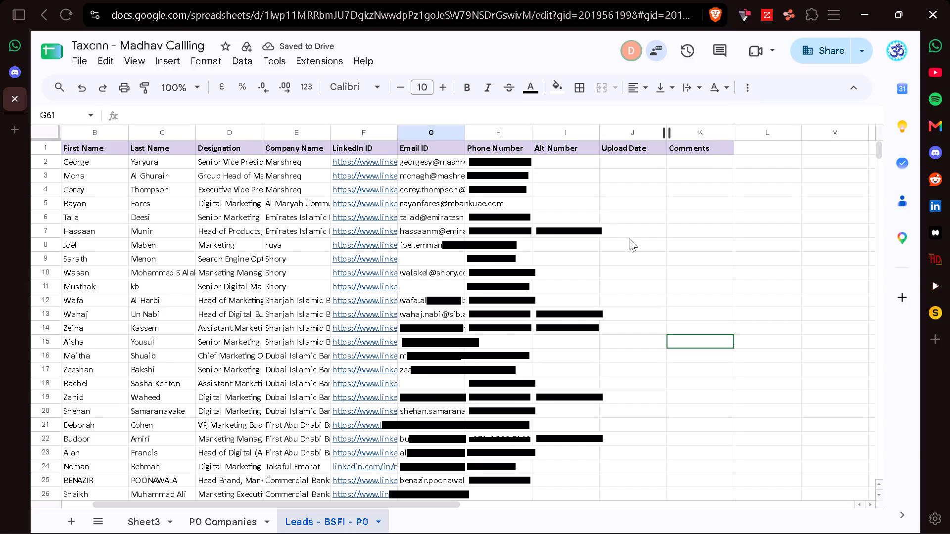
Review the Email ID and Phone Number columns of the full lead list, from the first row through row 61.
scroll(594, 271, "up", 1)
scroll(491, 320, "down", 1)
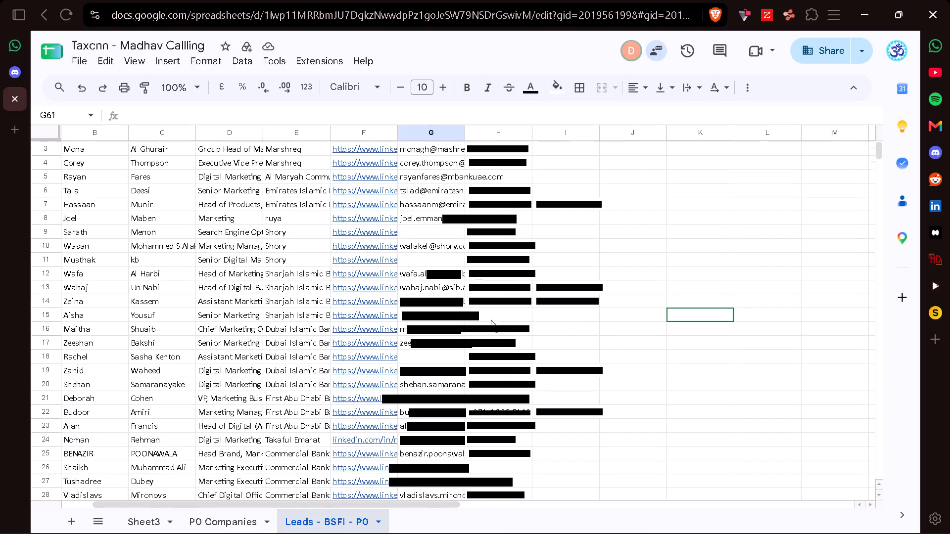
scroll(491, 320, "down", 1)
scroll(472, 349, "up", 2)
scroll(465, 305, "down", 1)
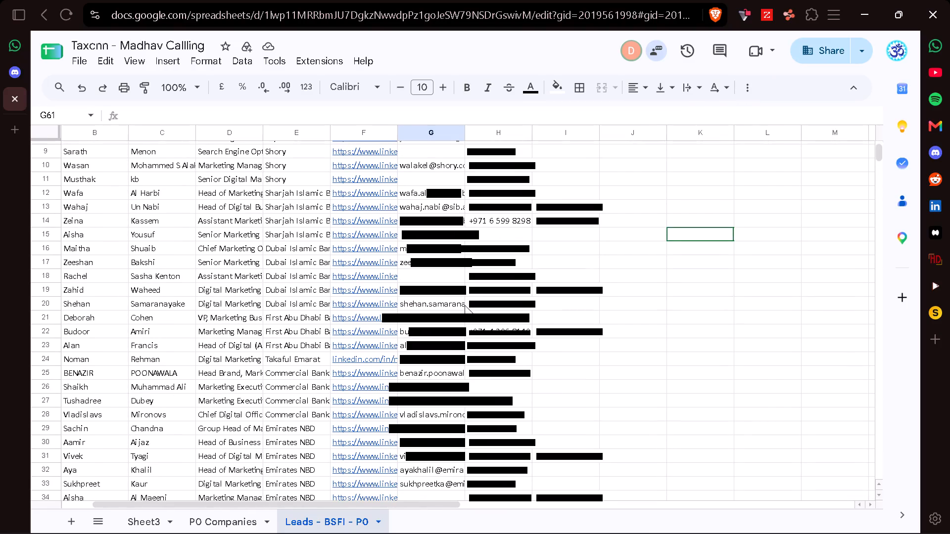
scroll(465, 305, "down", 1)
scroll(483, 370, "down", 1)
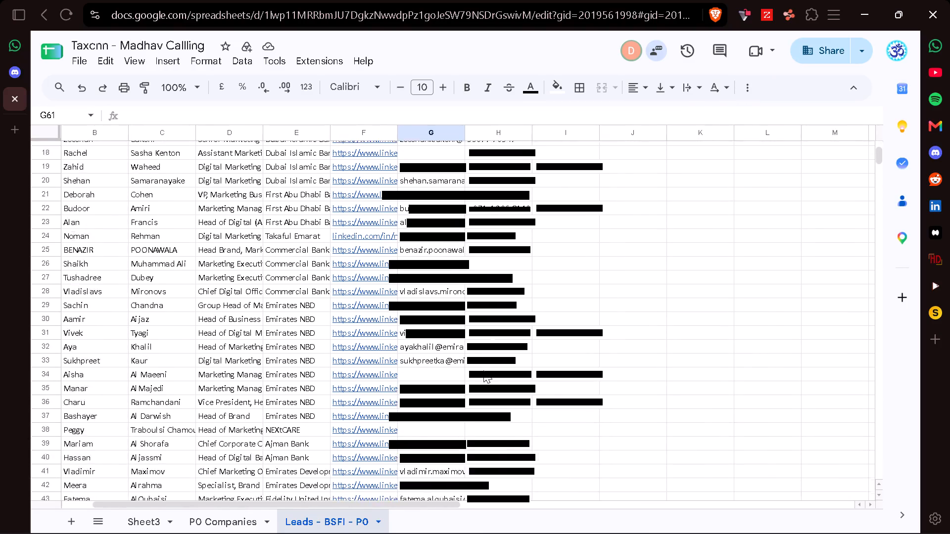
scroll(483, 370, "down", 2)
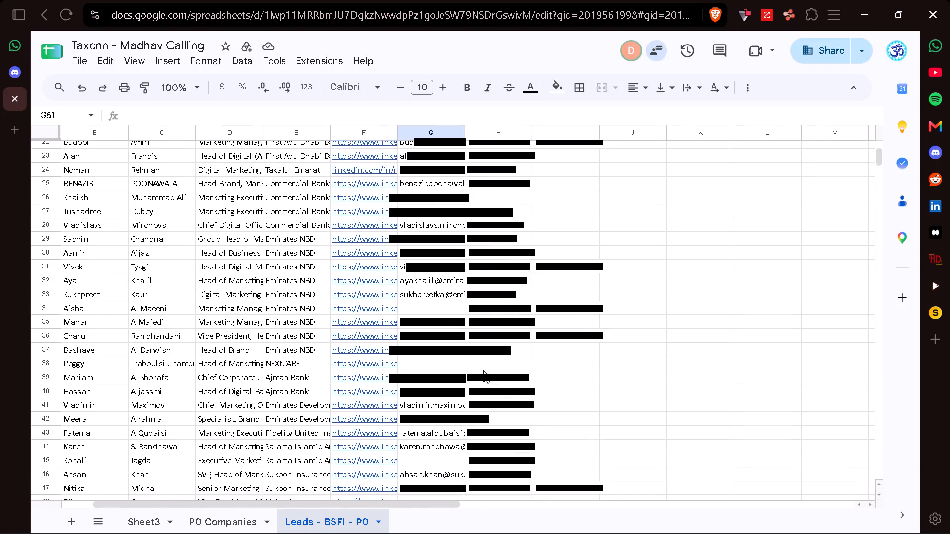
scroll(483, 370, "down", 1)
scroll(469, 314, "down", 1)
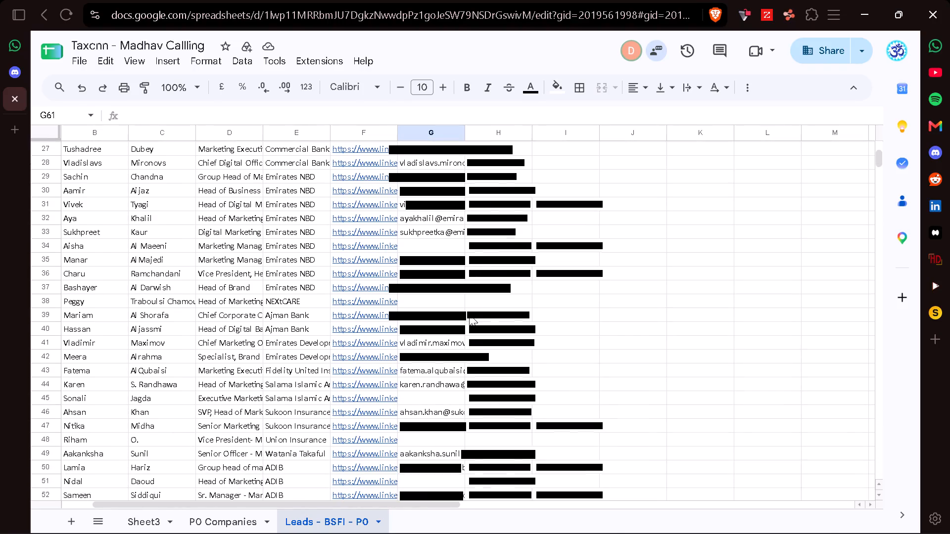
scroll(469, 314, "down", 3)
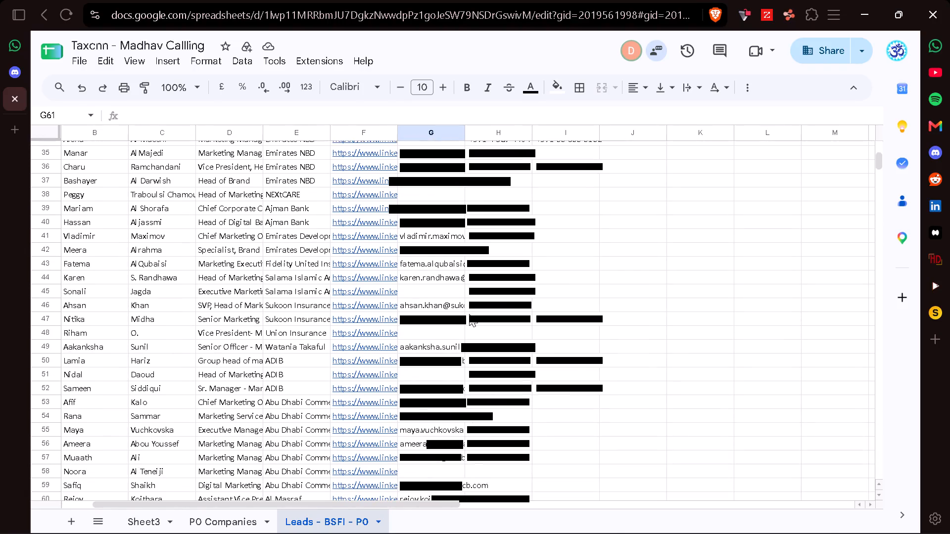
scroll(469, 314, "down", 2)
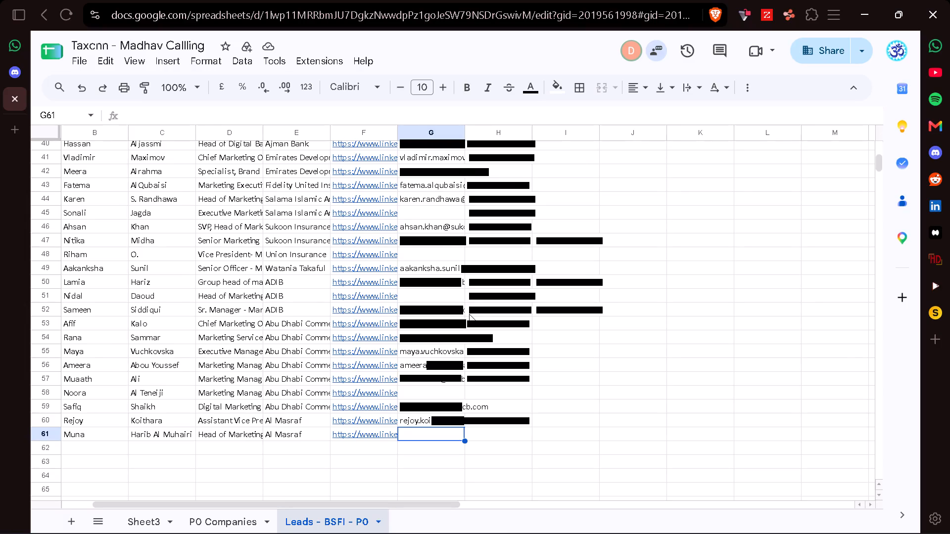
scroll(469, 314, "up", 7)
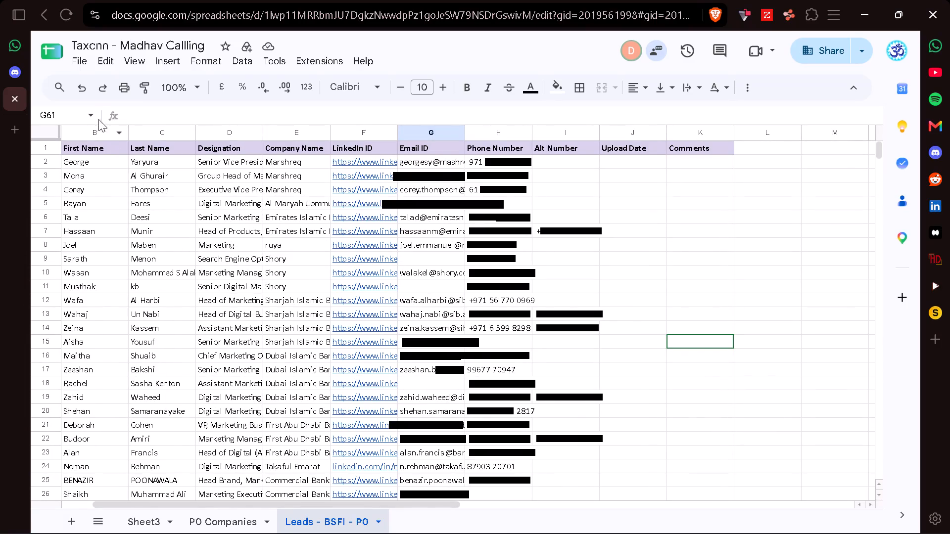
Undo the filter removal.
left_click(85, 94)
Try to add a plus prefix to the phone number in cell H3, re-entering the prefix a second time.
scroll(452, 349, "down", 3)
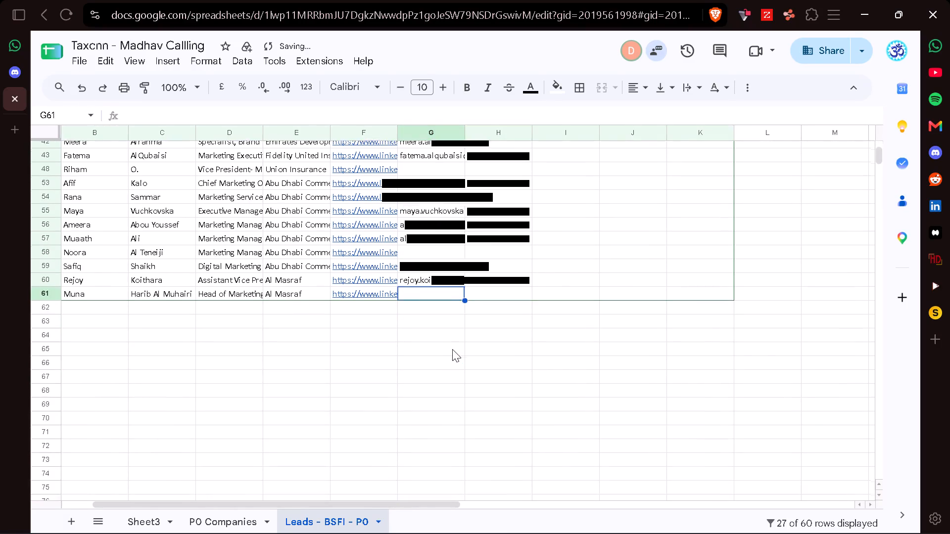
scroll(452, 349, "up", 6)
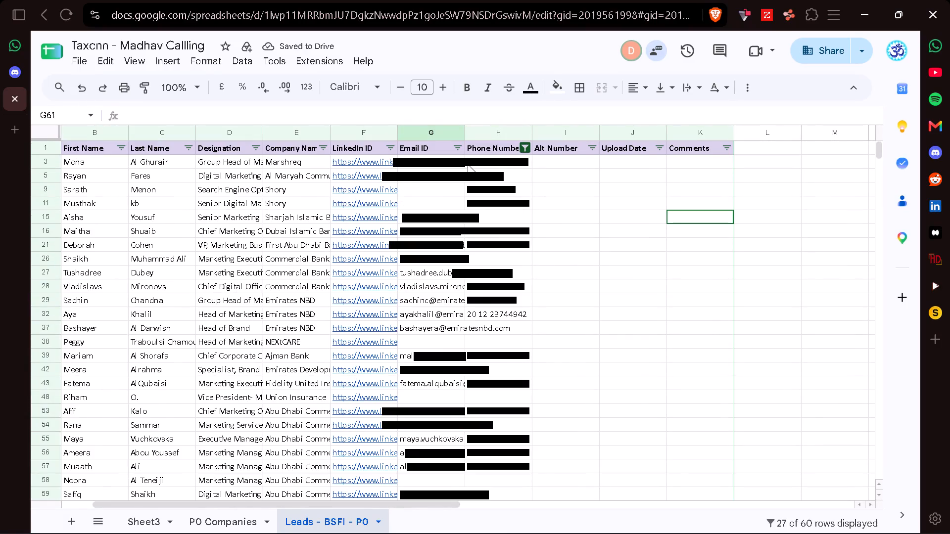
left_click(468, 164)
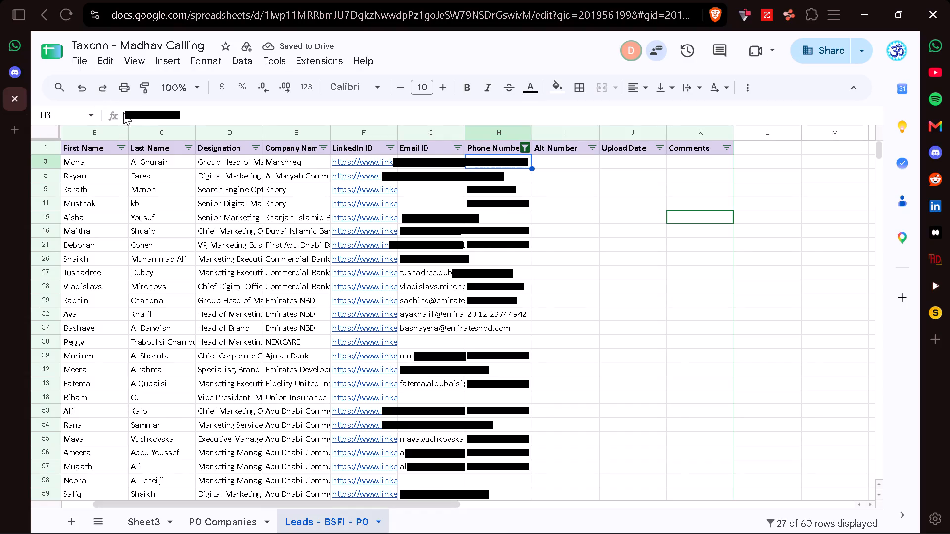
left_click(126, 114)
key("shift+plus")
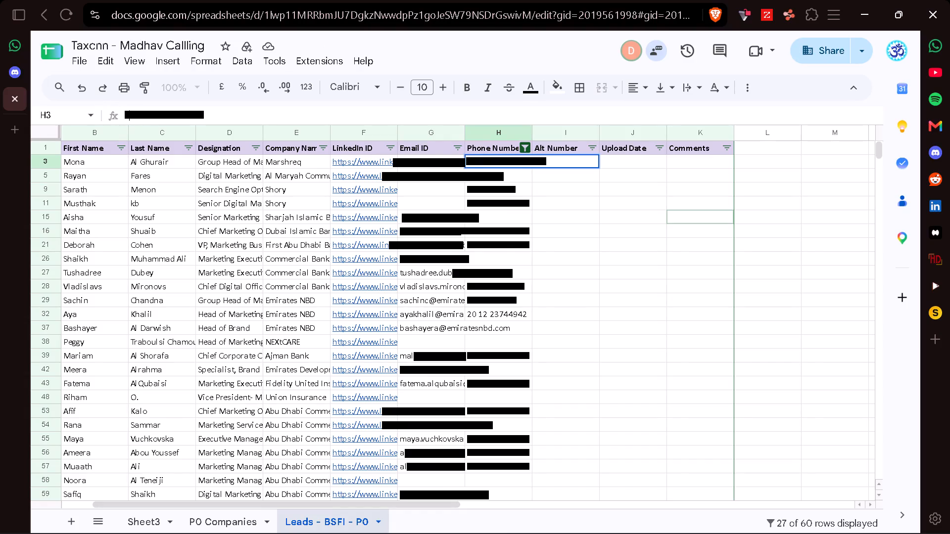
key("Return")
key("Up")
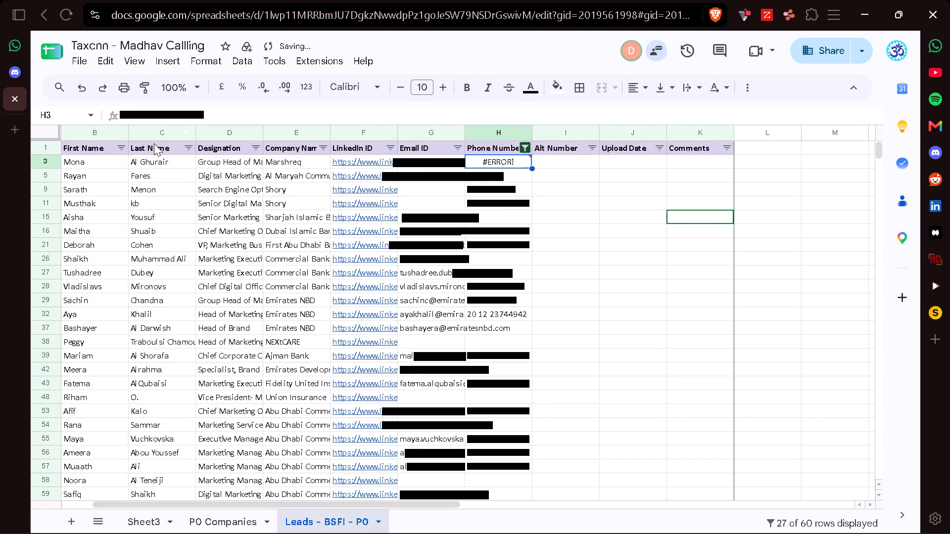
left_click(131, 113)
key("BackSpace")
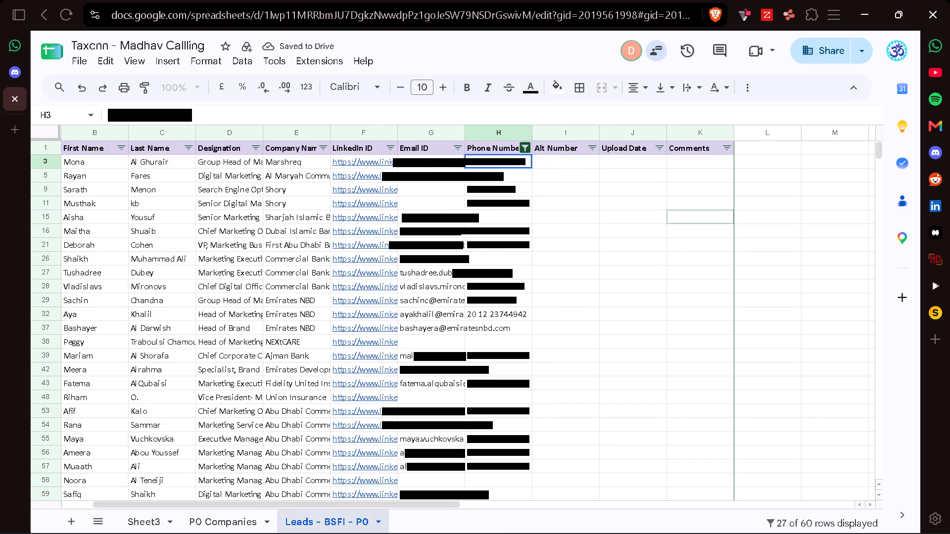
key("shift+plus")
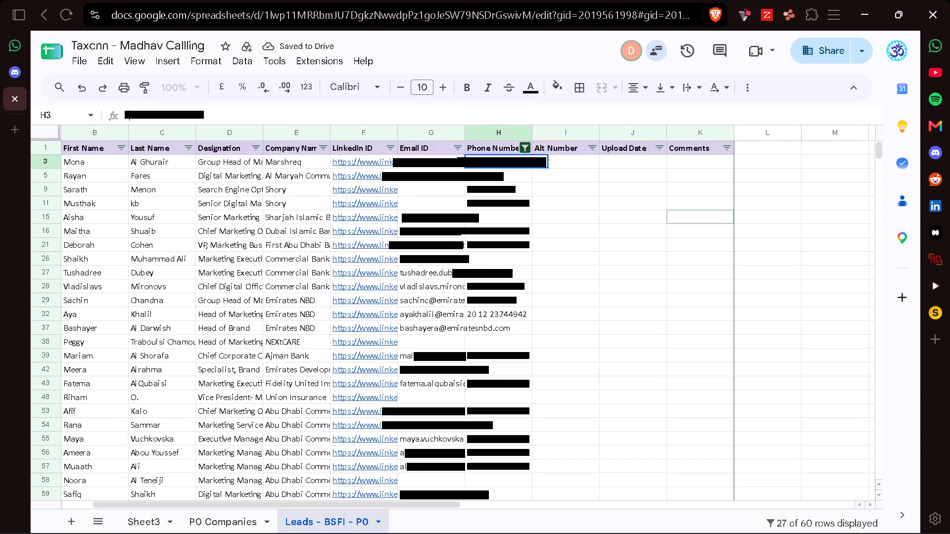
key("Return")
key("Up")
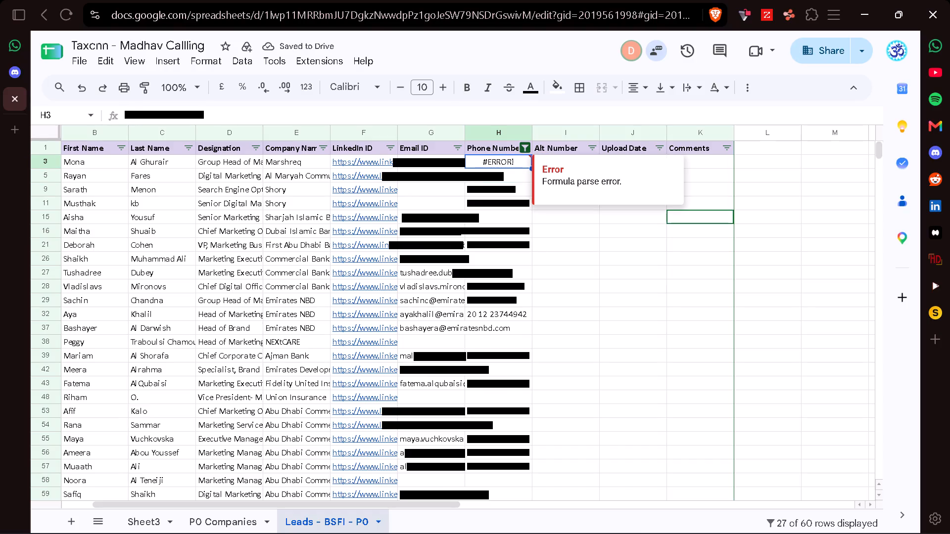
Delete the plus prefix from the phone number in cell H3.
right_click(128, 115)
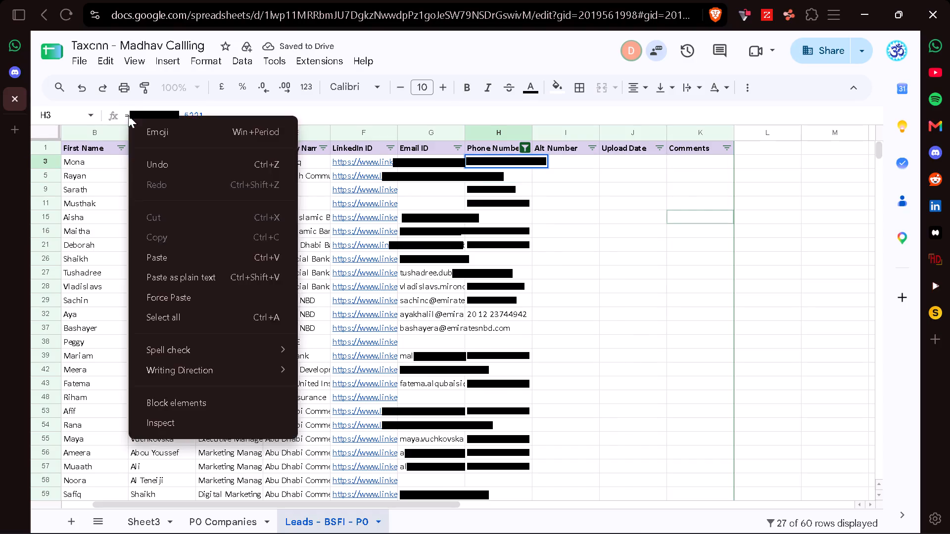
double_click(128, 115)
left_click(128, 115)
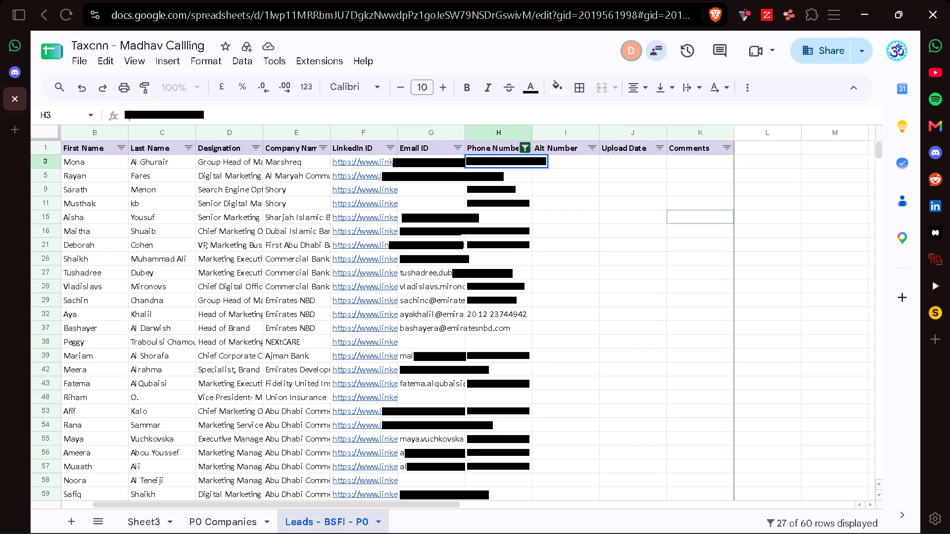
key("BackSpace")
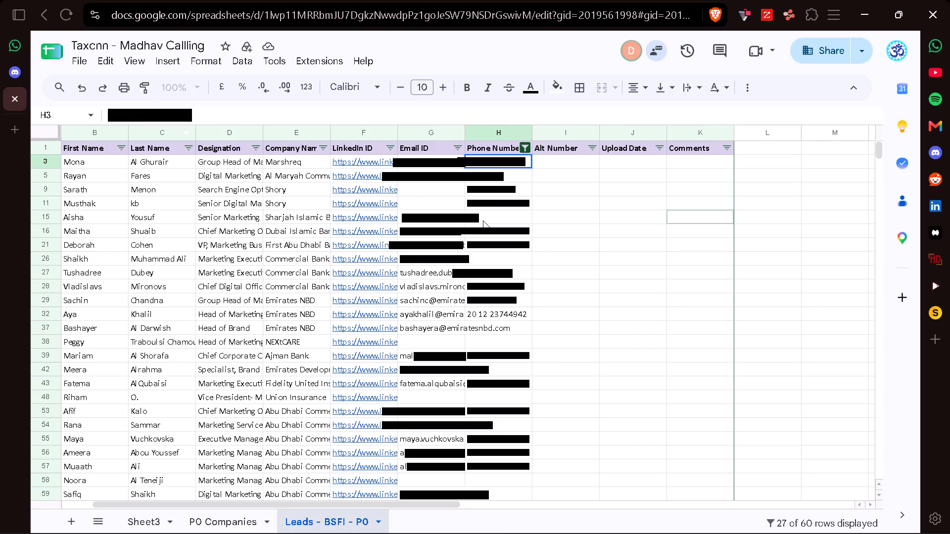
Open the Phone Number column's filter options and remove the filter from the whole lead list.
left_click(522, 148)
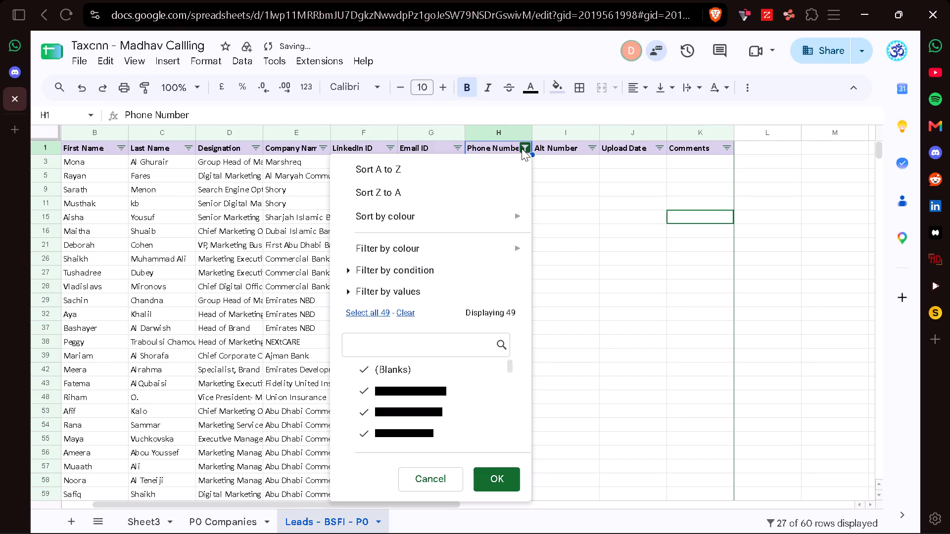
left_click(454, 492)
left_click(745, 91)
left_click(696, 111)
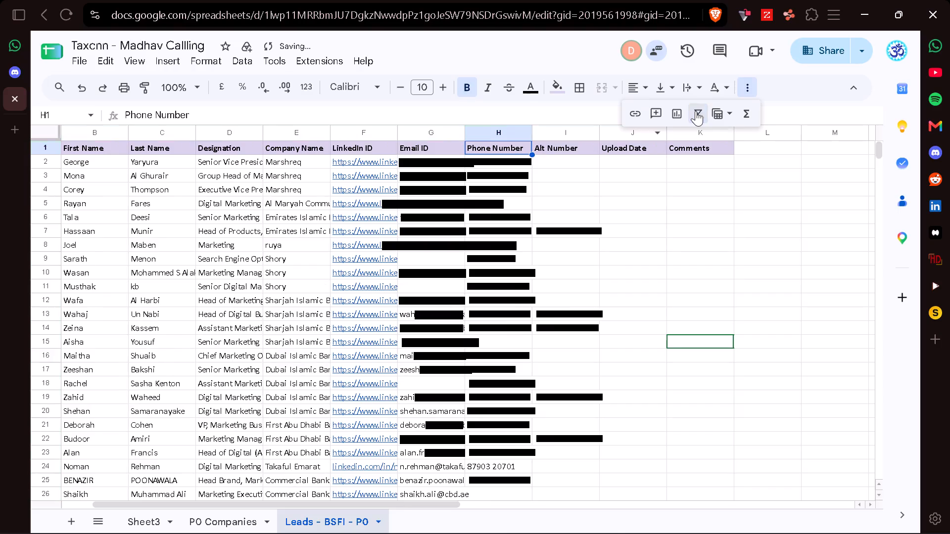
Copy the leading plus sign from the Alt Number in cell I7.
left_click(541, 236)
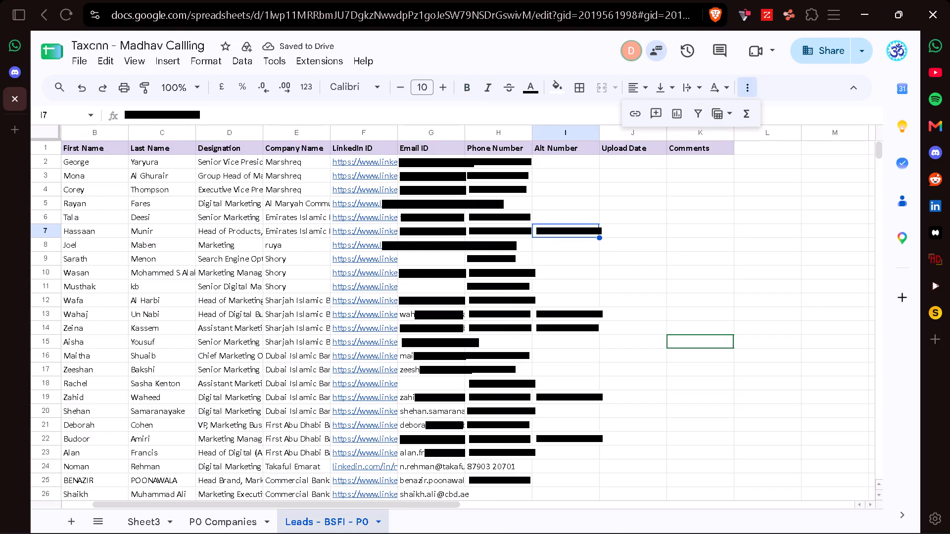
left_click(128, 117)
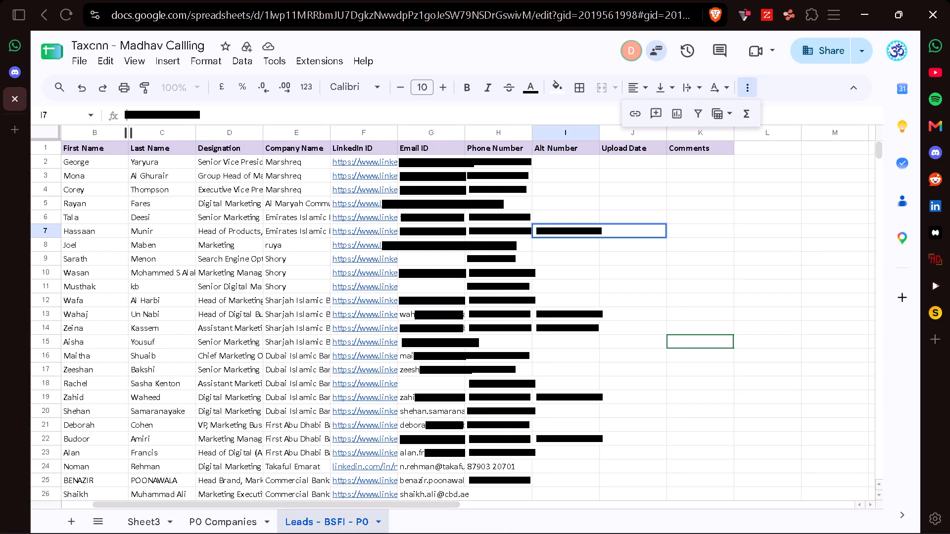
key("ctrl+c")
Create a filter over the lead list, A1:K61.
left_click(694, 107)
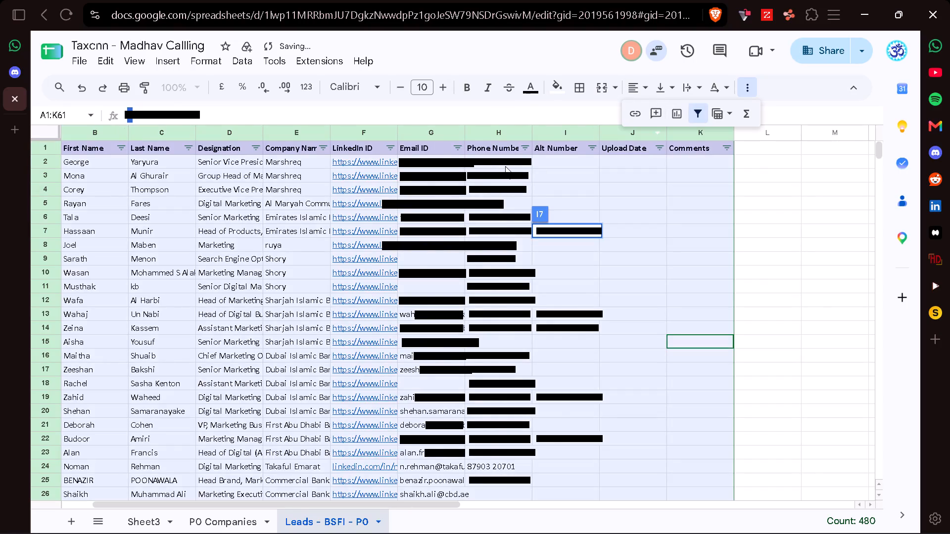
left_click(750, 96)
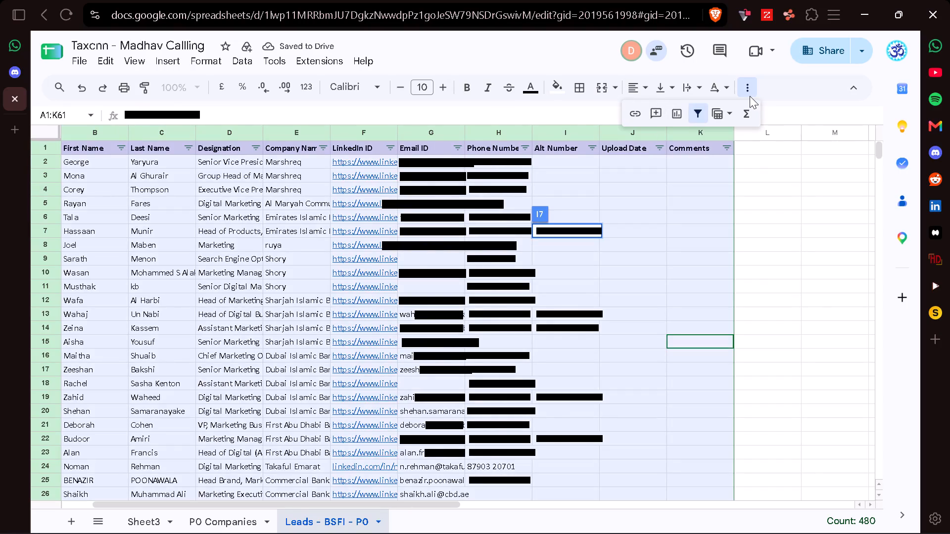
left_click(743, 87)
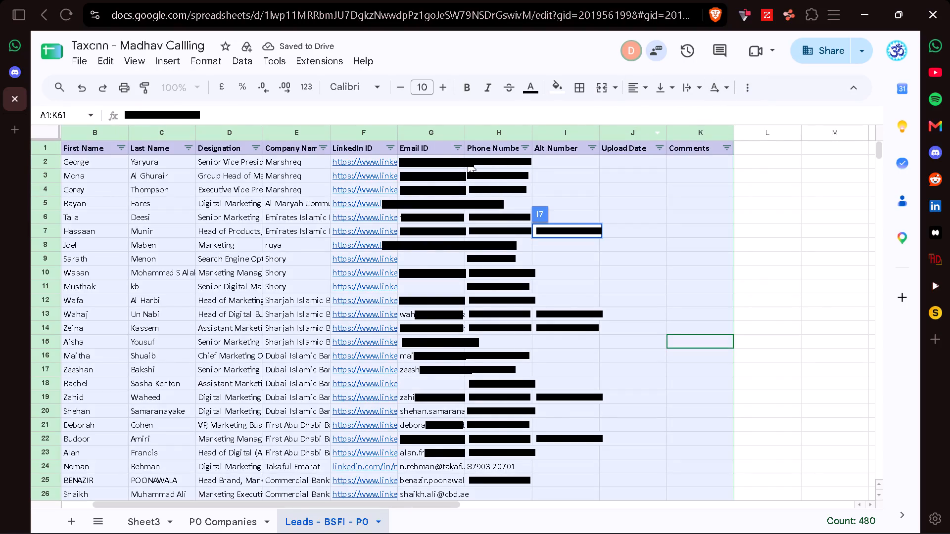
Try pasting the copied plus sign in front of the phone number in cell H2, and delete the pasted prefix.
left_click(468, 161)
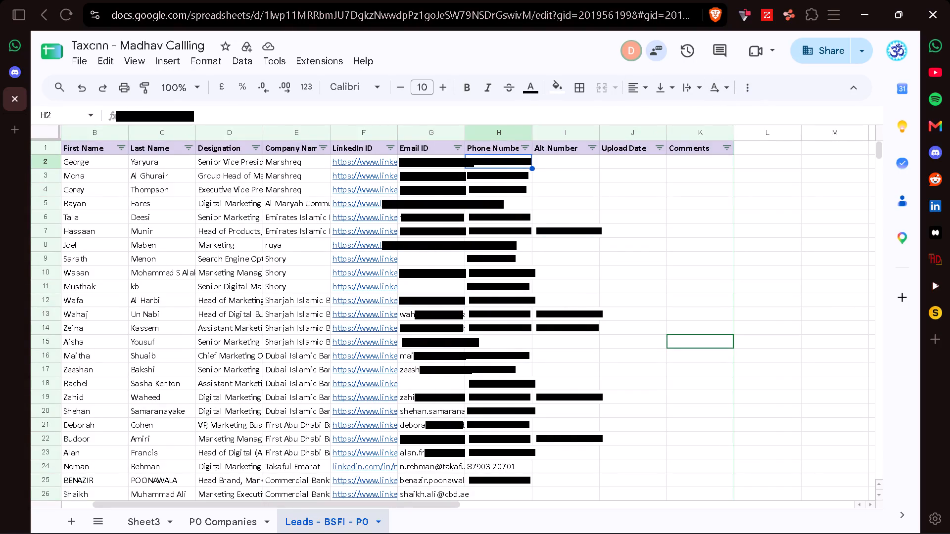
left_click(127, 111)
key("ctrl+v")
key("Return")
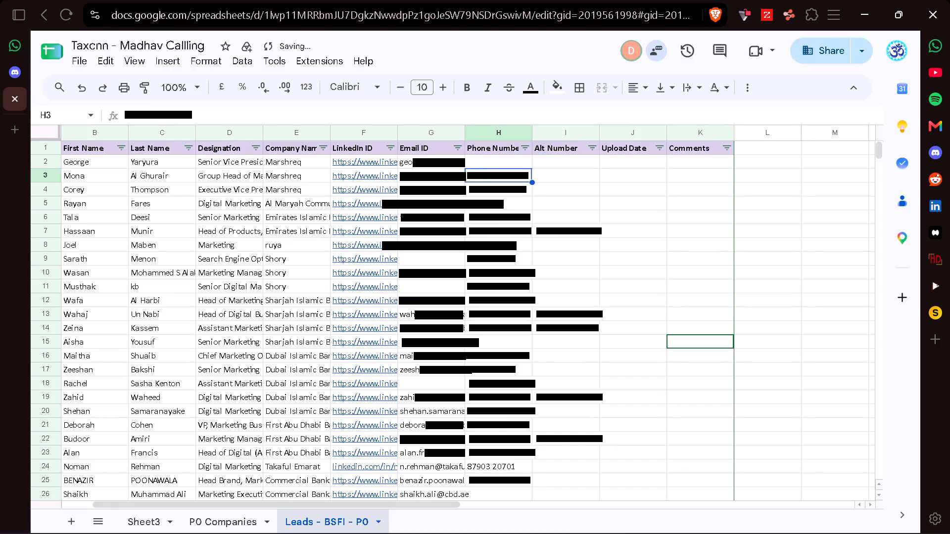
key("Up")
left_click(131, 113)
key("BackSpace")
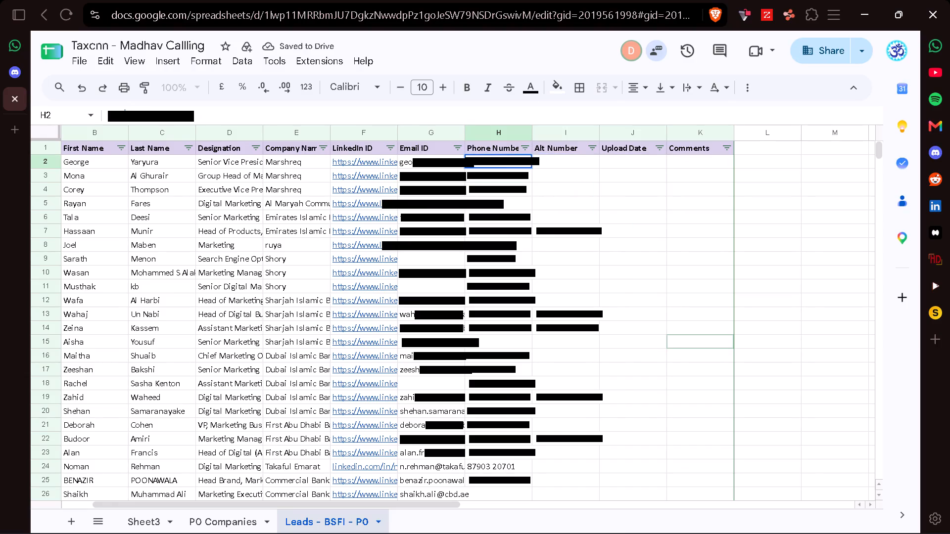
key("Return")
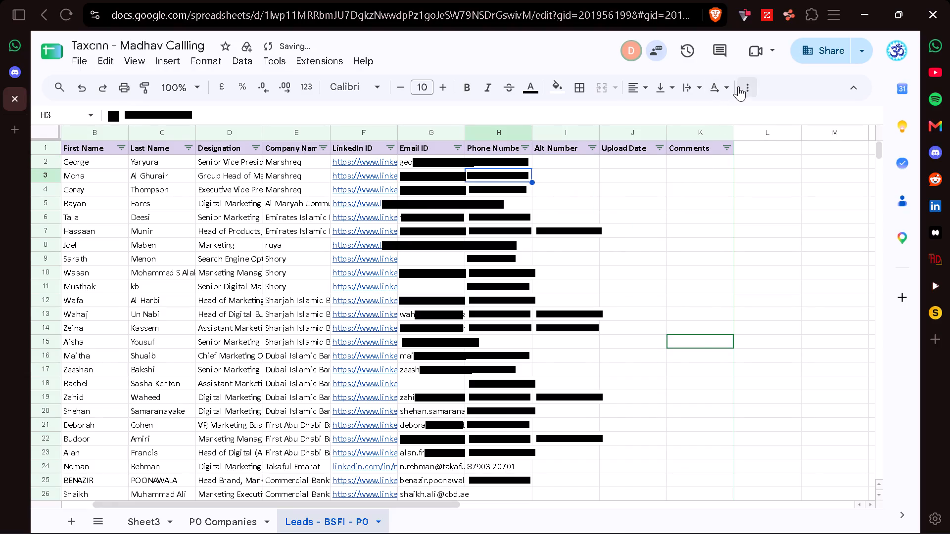
Remove the filter from the Leads - BSFI - P0 sheet.
left_click(738, 86)
left_click(695, 119)
Review the unfiltered lead list down to row 61, checking the Email ID, Phone Number and Alt Number columns.
scroll(551, 364, "down", 3)
scroll(551, 364, "right", 3)
scroll(551, 364, "down", 4)
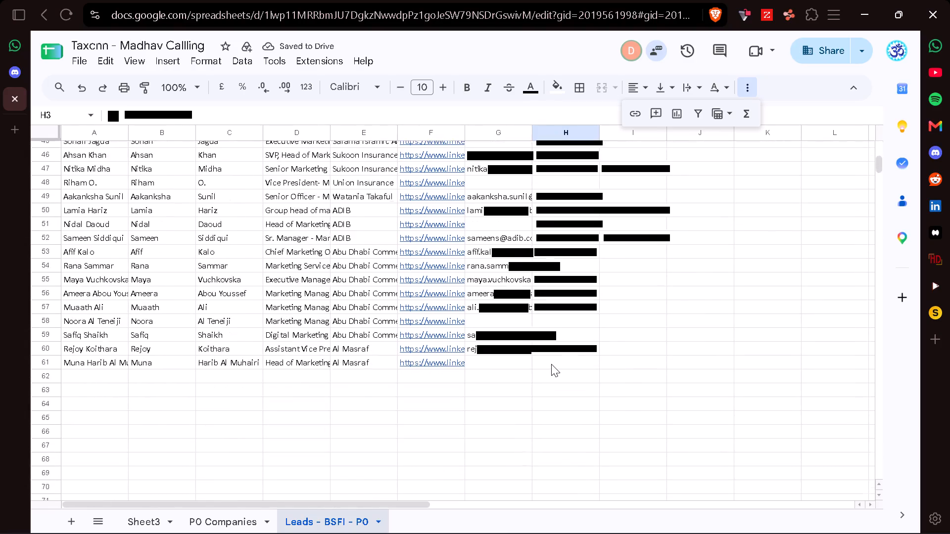
scroll(551, 364, "down", 1)
left_click(747, 85)
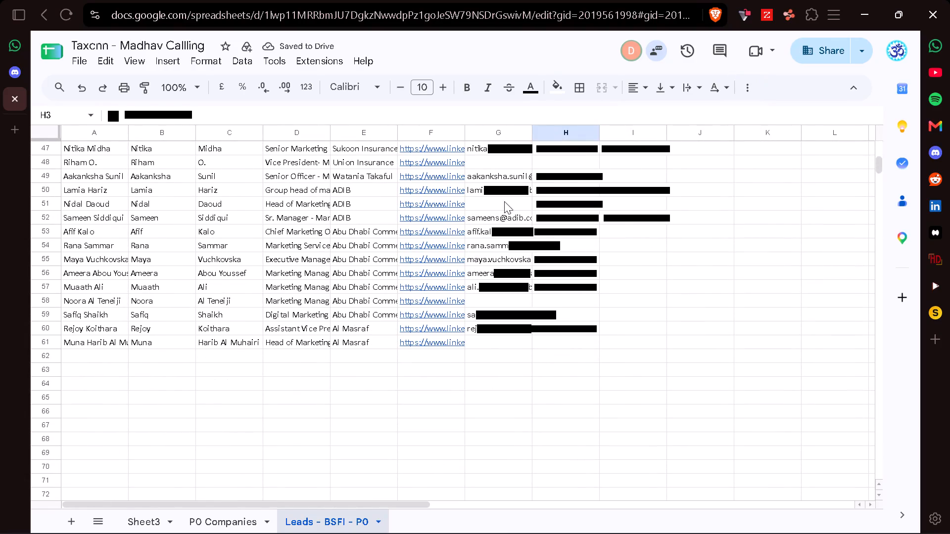
scroll(218, 359, "up", 9)
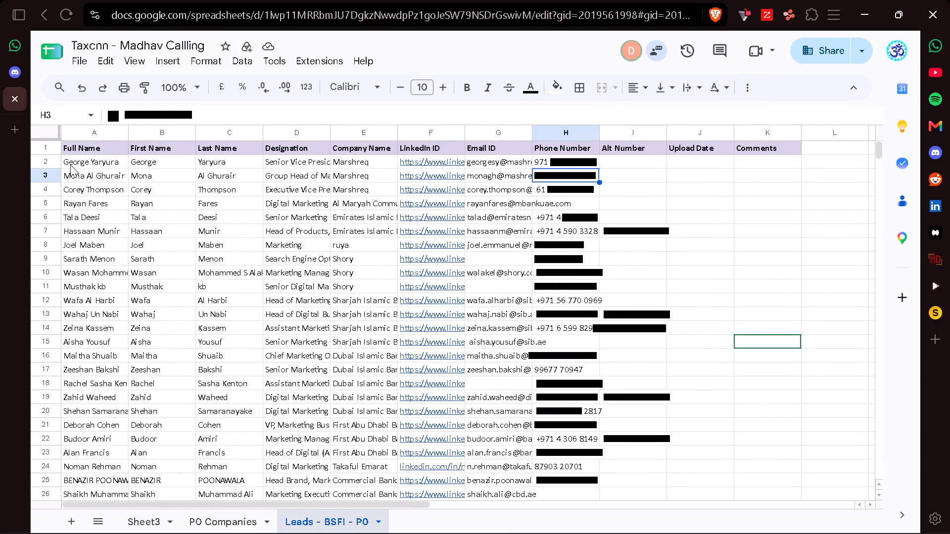
Select the Full Name entries A2:A61 to check the lead count, and look over the contact columns again.
left_click(84, 163)
key("ctrl+shift+Down")
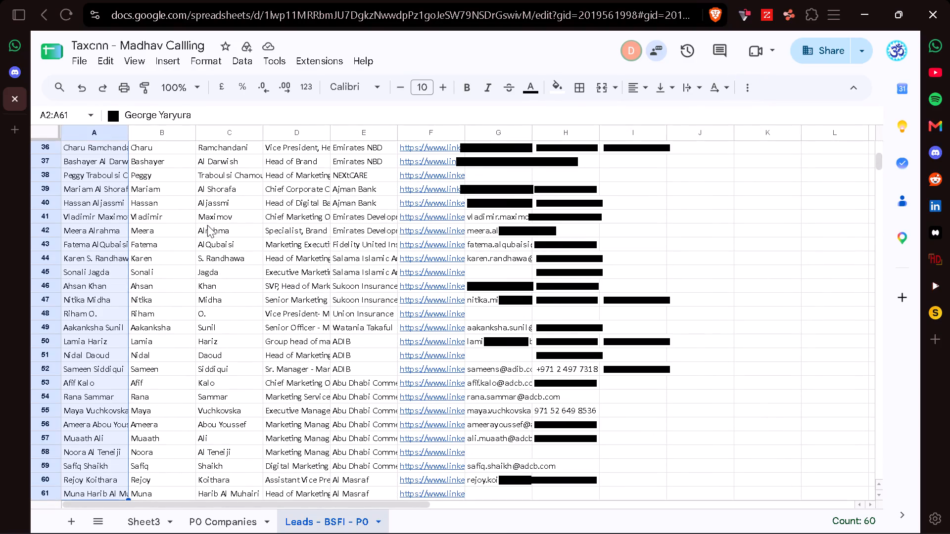
scroll(207, 225, "down", 2)
scroll(207, 225, "up", 7)
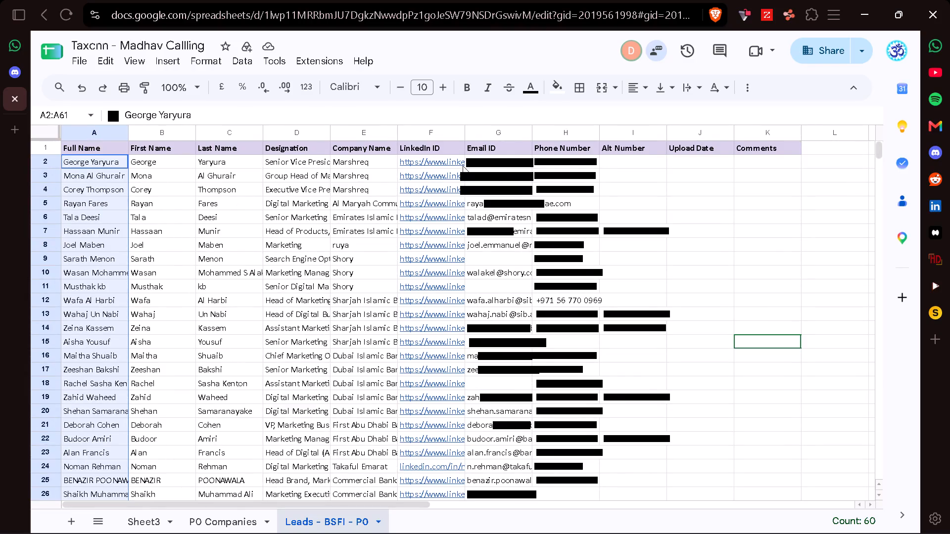
scroll(572, 205, "down", 2)
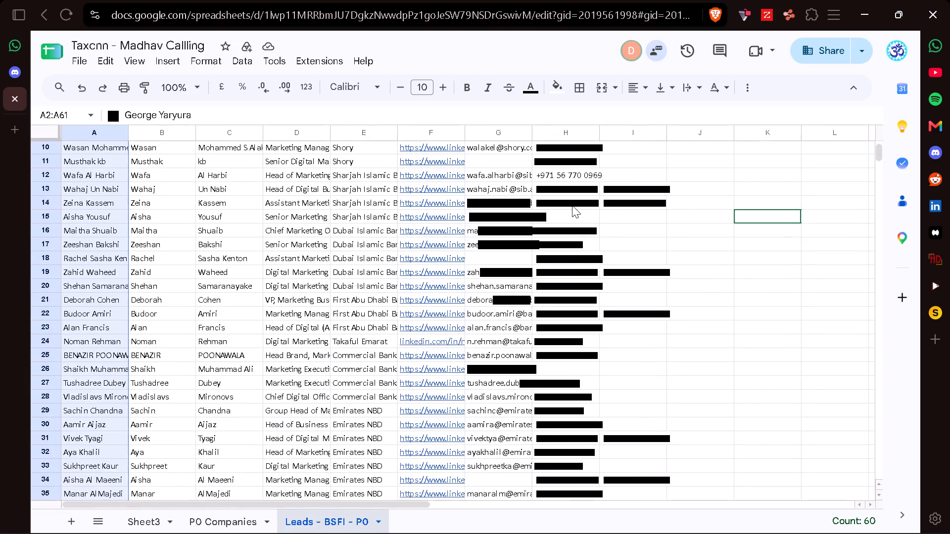
scroll(572, 205, "down", 1)
scroll(572, 205, "up", 5)
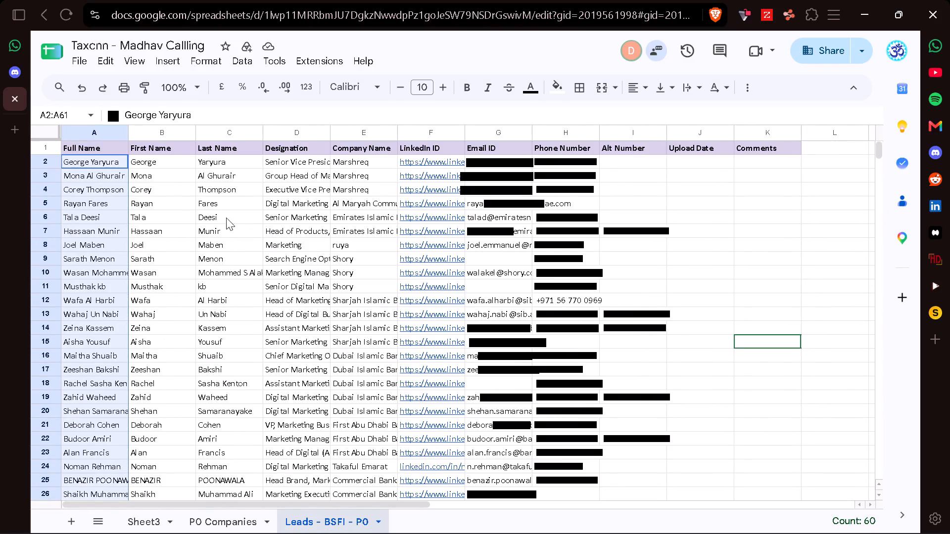
Auto-fit the width of every column in the sheet to its contents and look over the resized list.
left_click(42, 132)
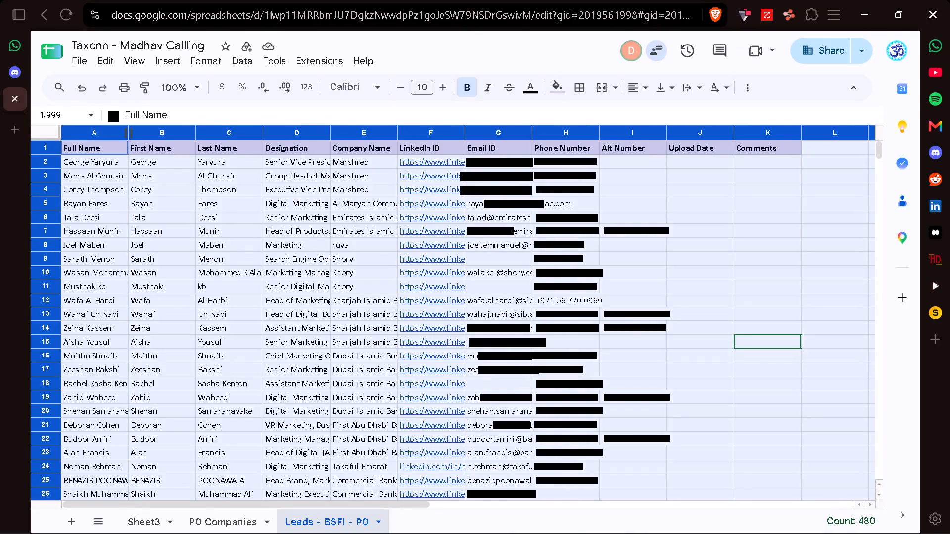
double_click(130, 134)
scroll(395, 261, "down", 2)
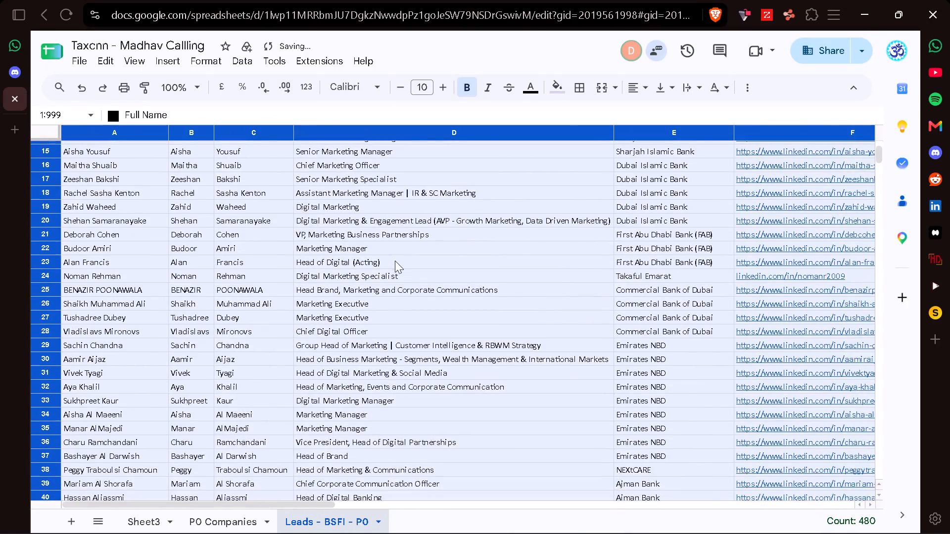
scroll(395, 261, "down", 6)
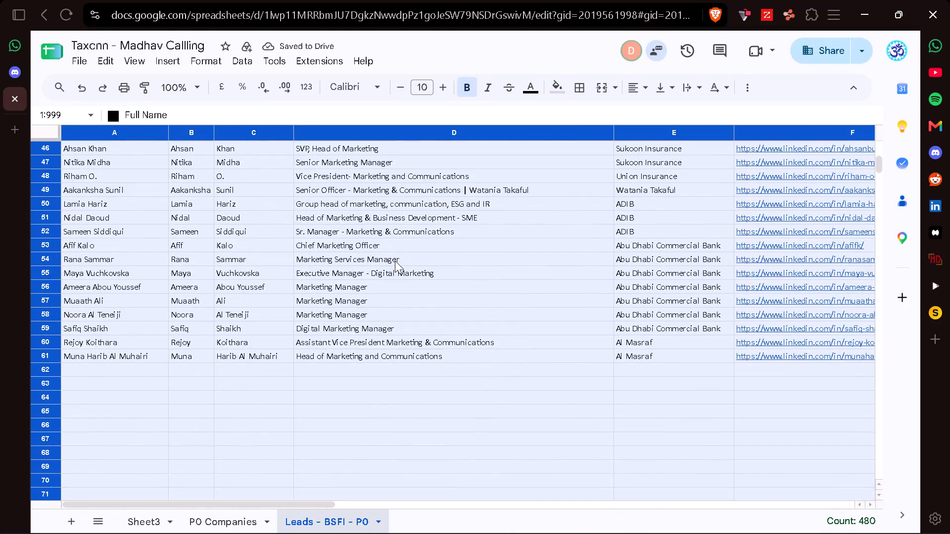
scroll(395, 261, "up", 9)
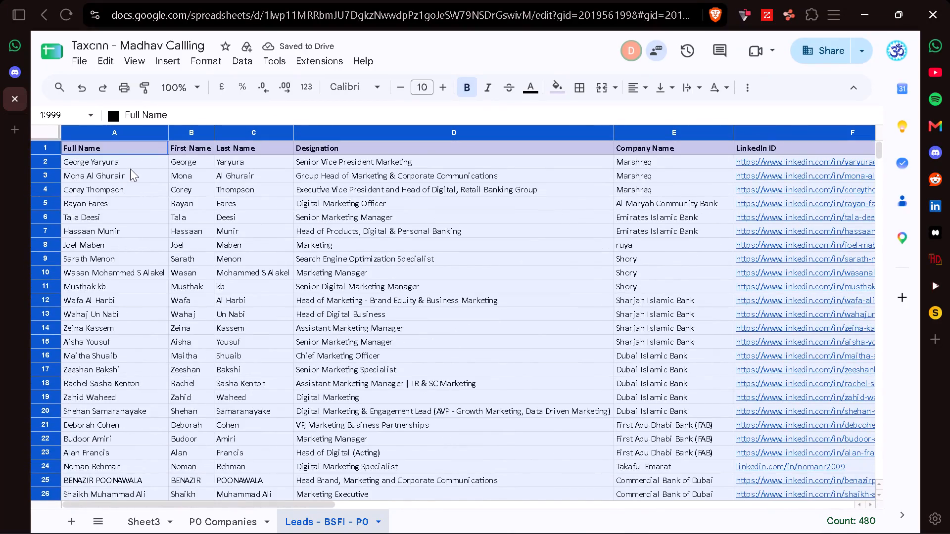
Set the lead data A2:I61 to font size 9 and align it vertically to the middle.
left_click(118, 165)
key("ctrl+shift+Down")
key("ctrl+shift+Right")
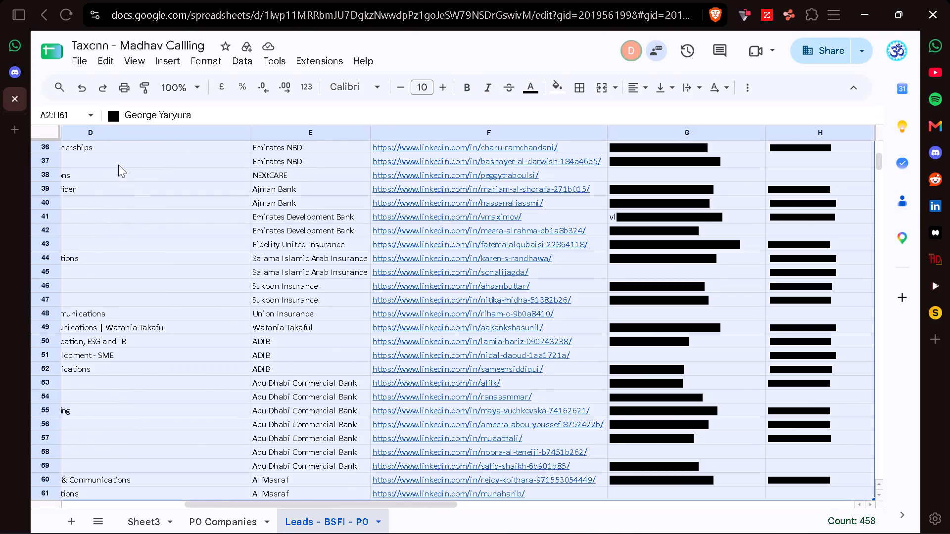
key("ctrl+shift+Right")
key("ctrl+shift+Left")
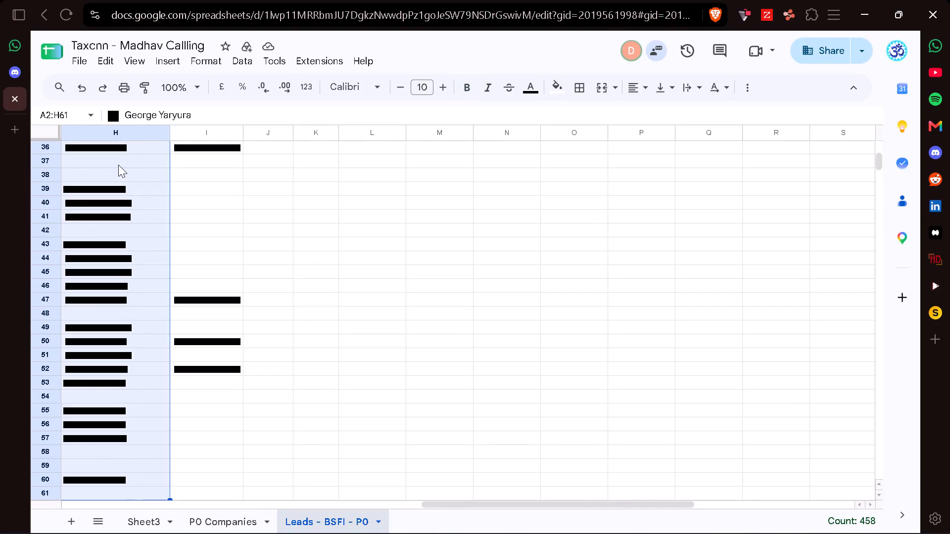
key("shift+Right")
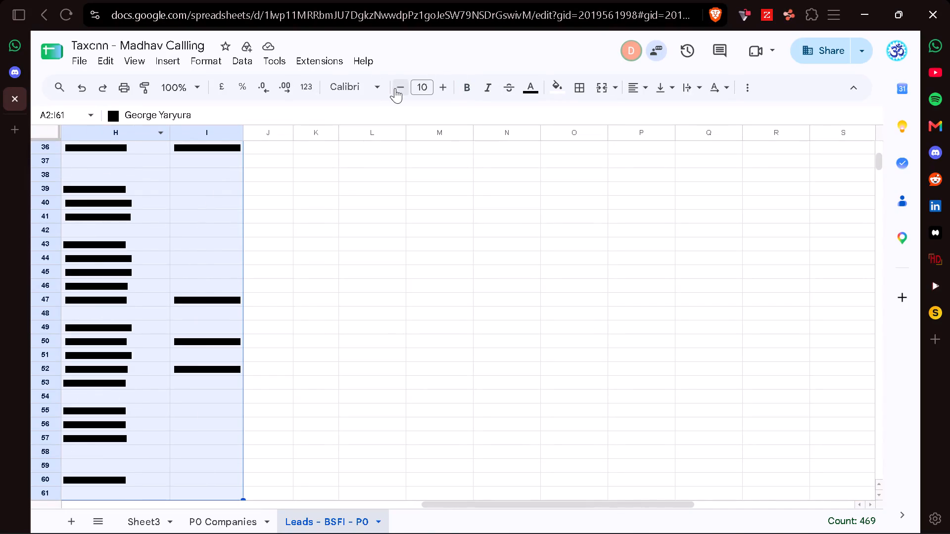
left_click(395, 88)
left_click(665, 89)
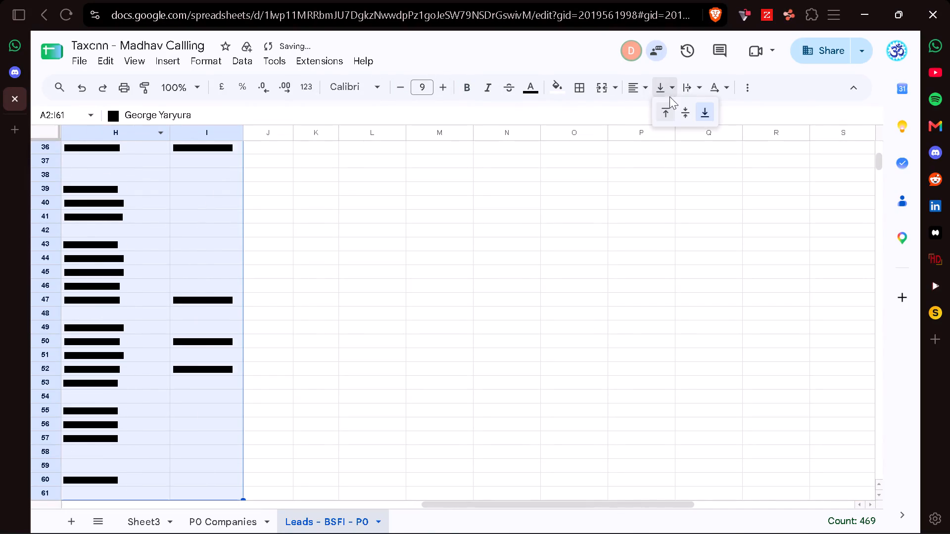
left_click(688, 113)
Auto-fit the width of every column to its contents again and look over the contact columns down to row 61.
scroll(447, 214, "up", 7)
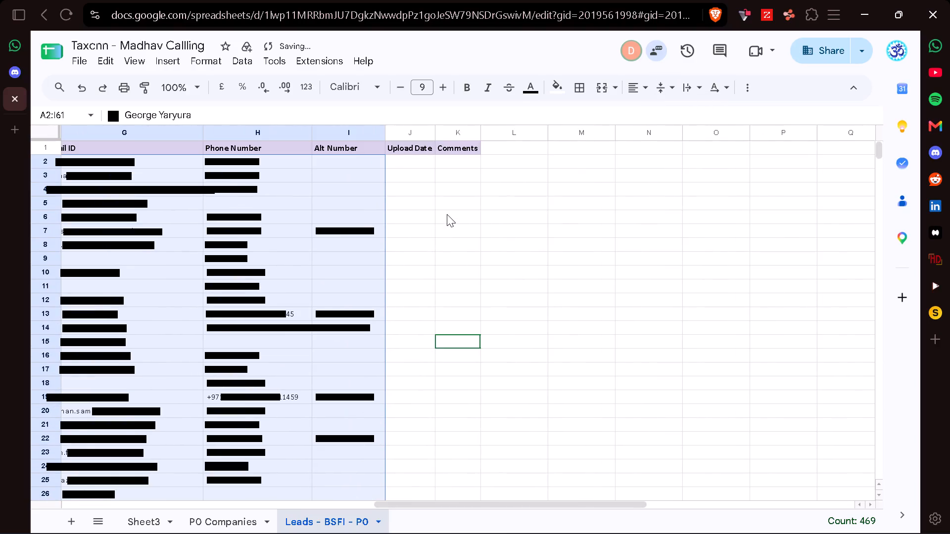
scroll(447, 214, "right", 3)
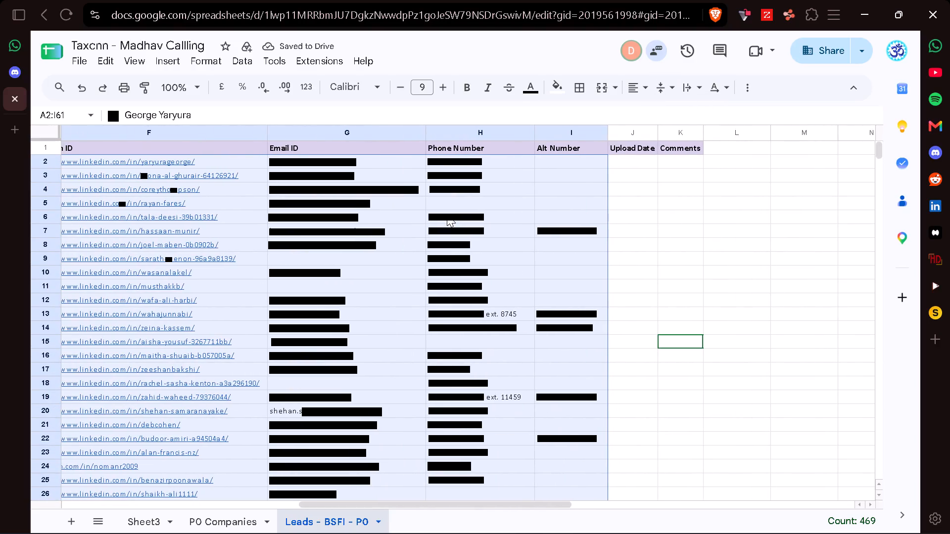
scroll(447, 214, "right", 9)
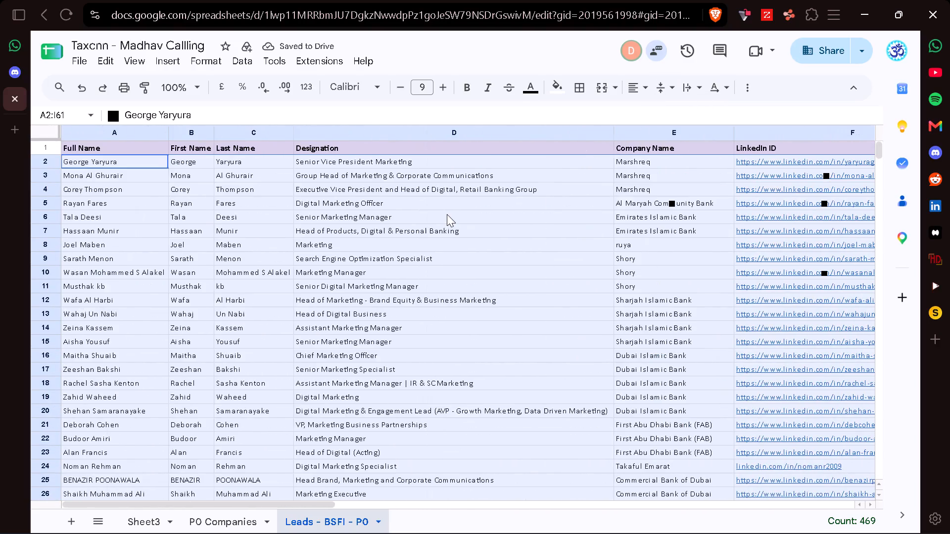
left_click(42, 125)
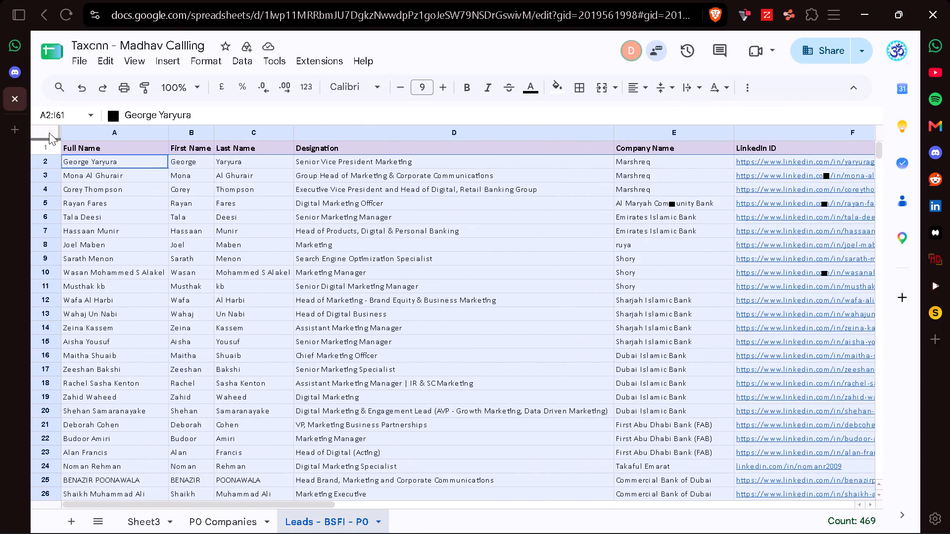
left_click(49, 133)
double_click(168, 133)
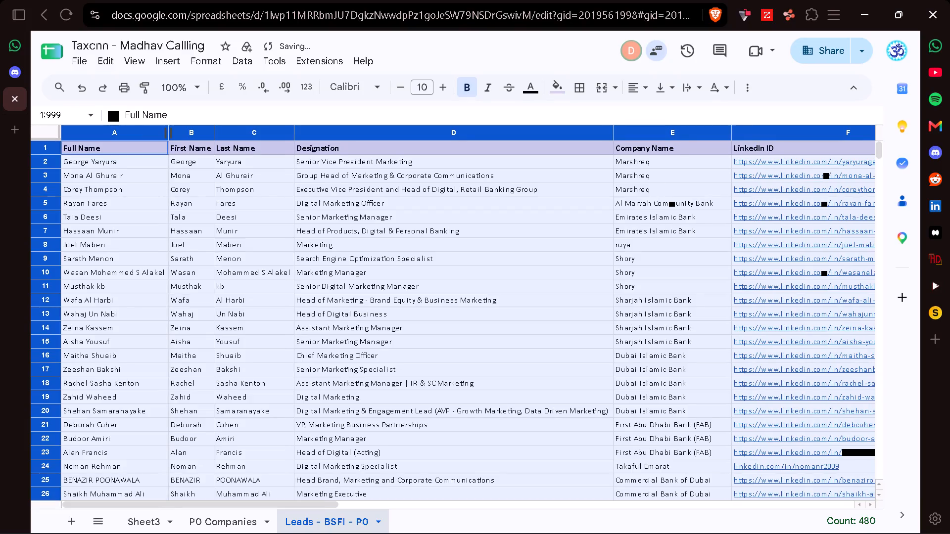
scroll(500, 268, "left", 6)
left_click(672, 277)
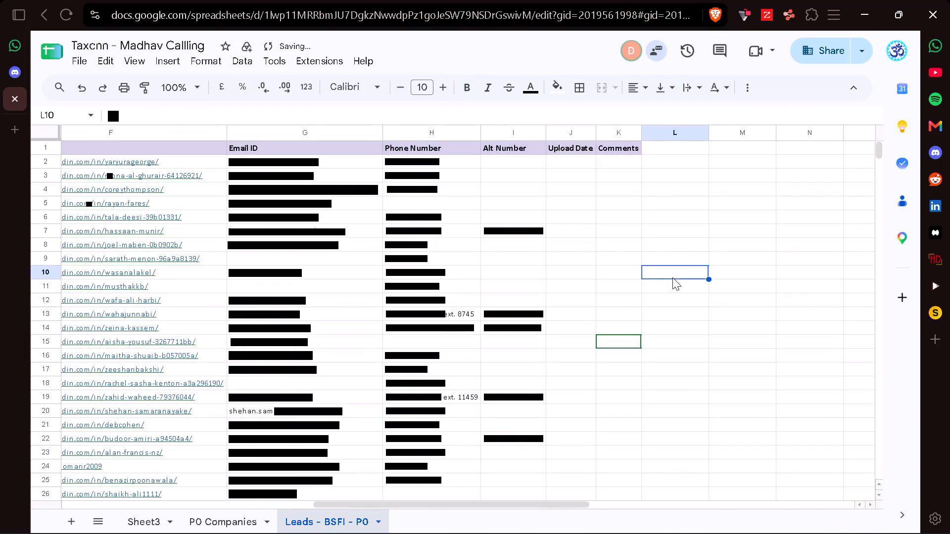
scroll(355, 328, "down", 6)
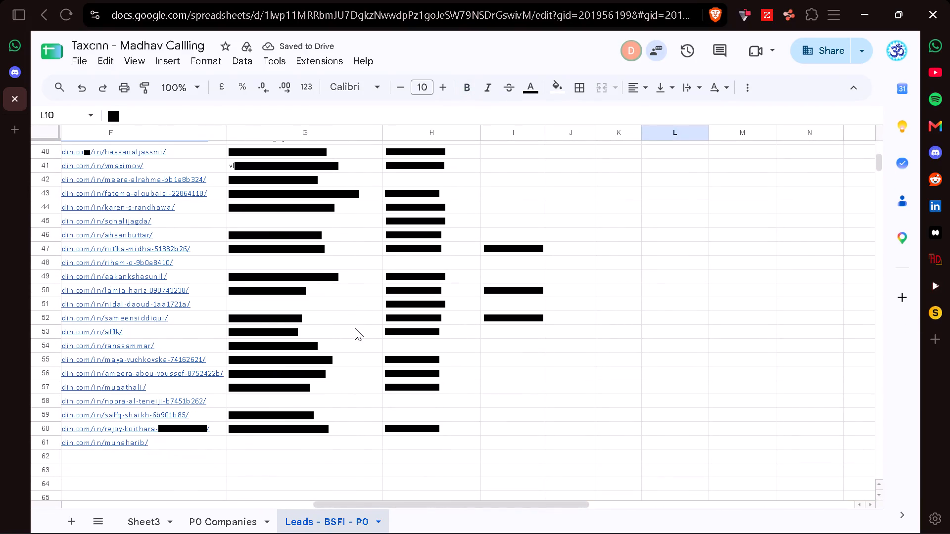
scroll(355, 328, "up", 8)
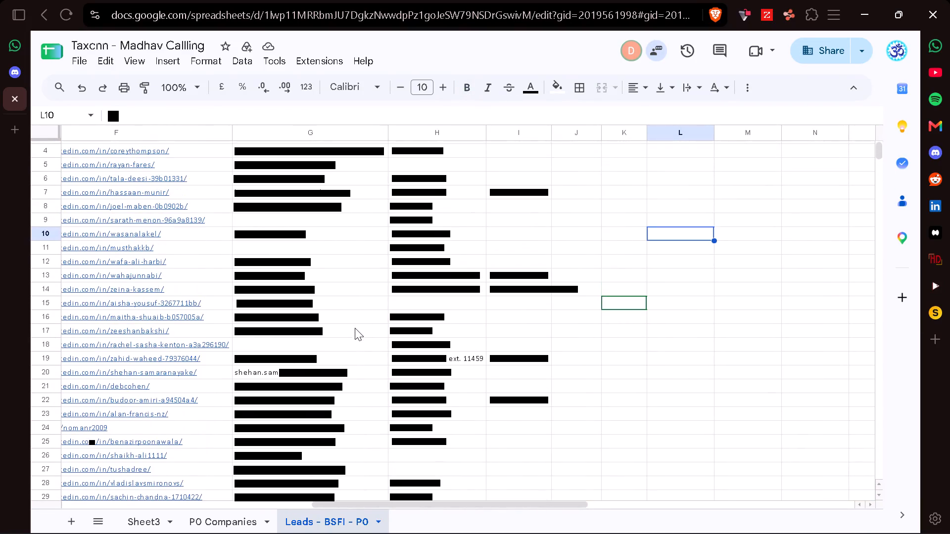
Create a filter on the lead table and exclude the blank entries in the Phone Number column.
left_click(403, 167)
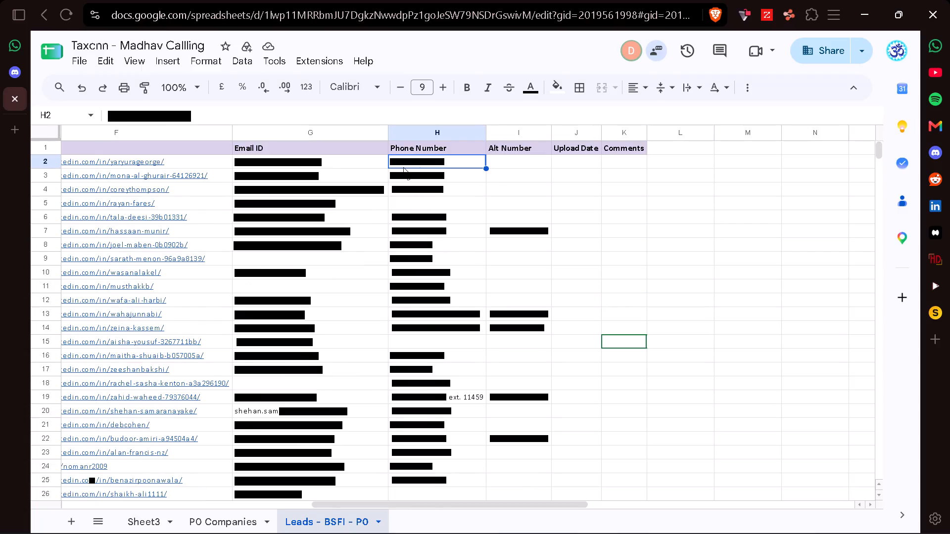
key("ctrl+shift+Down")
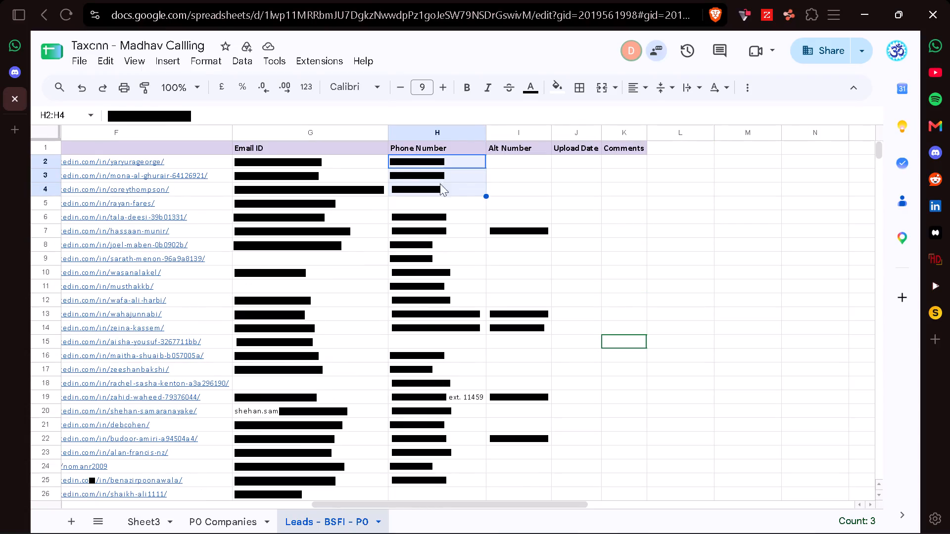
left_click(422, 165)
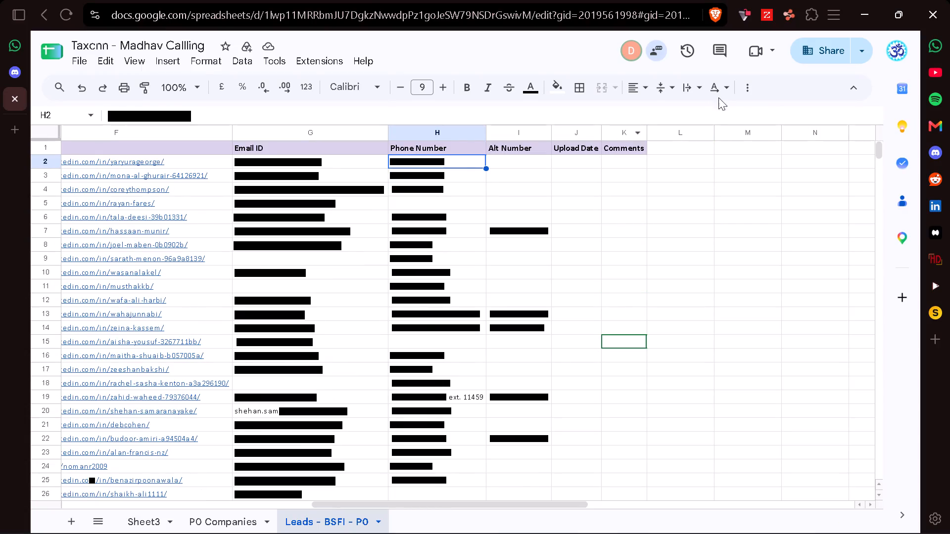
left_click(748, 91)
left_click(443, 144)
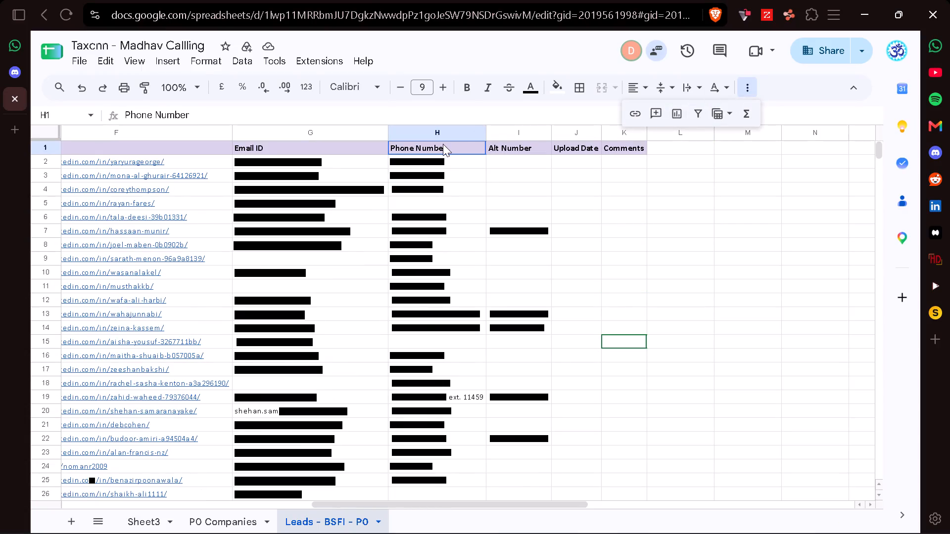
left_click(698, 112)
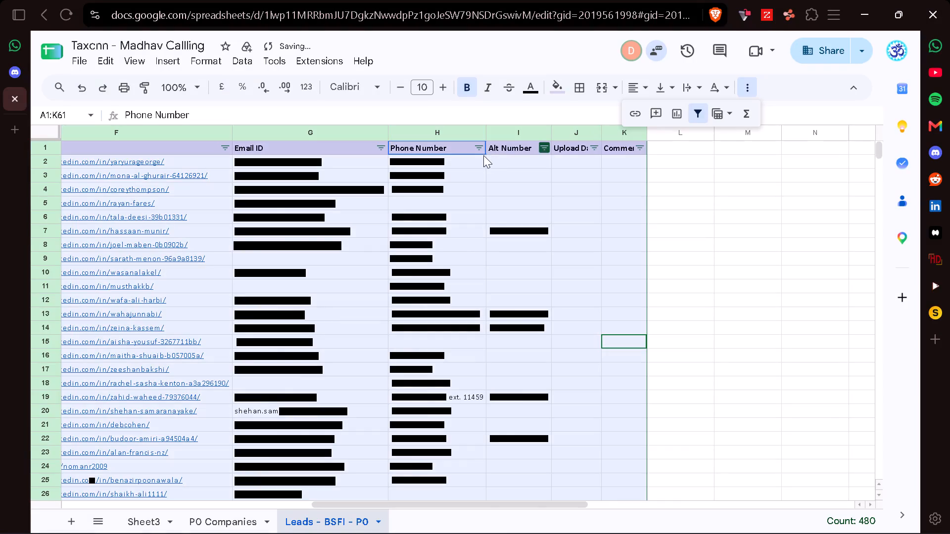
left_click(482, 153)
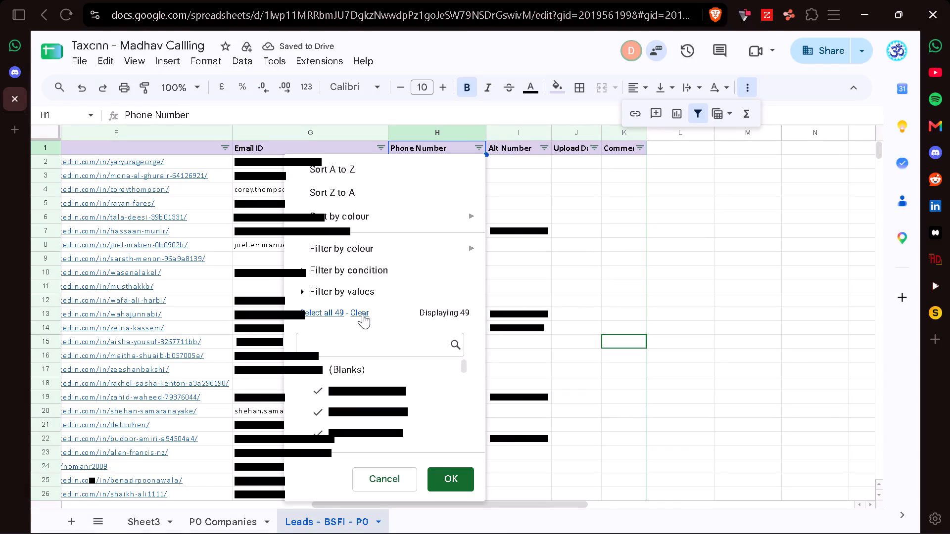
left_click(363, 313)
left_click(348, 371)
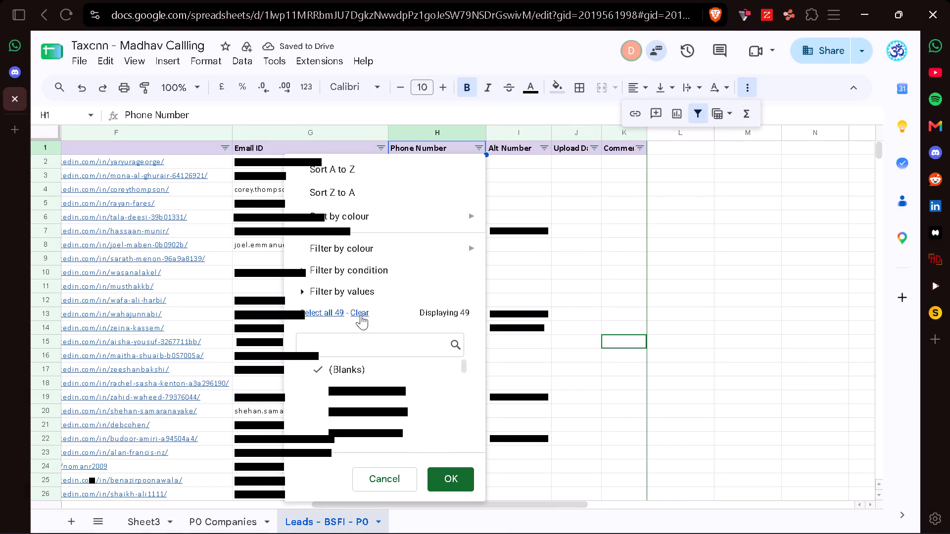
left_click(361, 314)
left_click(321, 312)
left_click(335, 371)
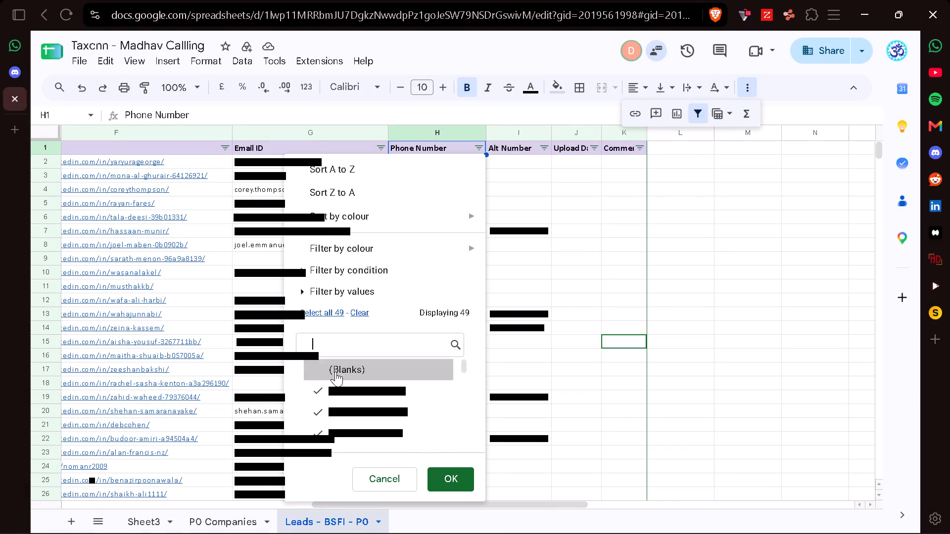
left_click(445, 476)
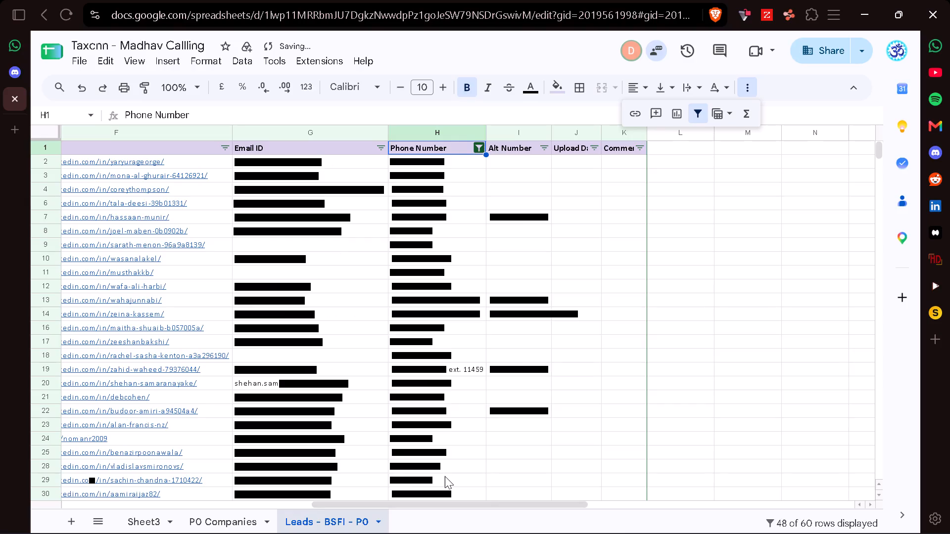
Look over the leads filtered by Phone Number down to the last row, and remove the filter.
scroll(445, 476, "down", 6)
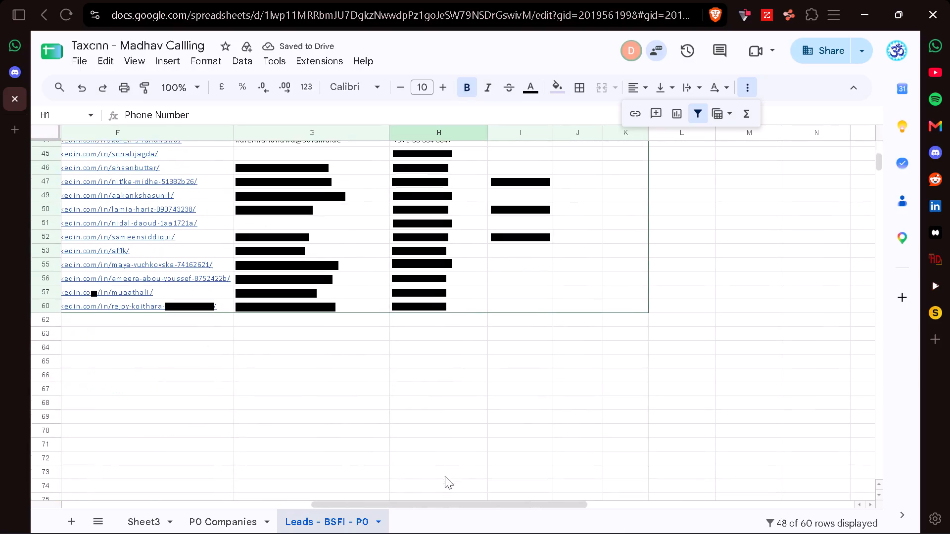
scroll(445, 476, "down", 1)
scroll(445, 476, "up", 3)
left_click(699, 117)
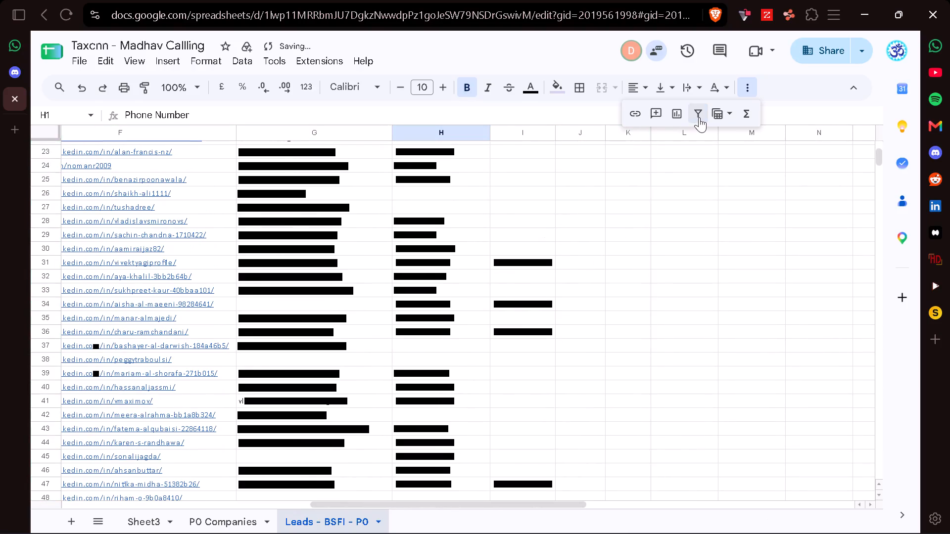
Review the unfiltered lead list down to row 61, examining the Email ID, Phone Number and Alt Number columns for gaps.
scroll(501, 264, "up", 2)
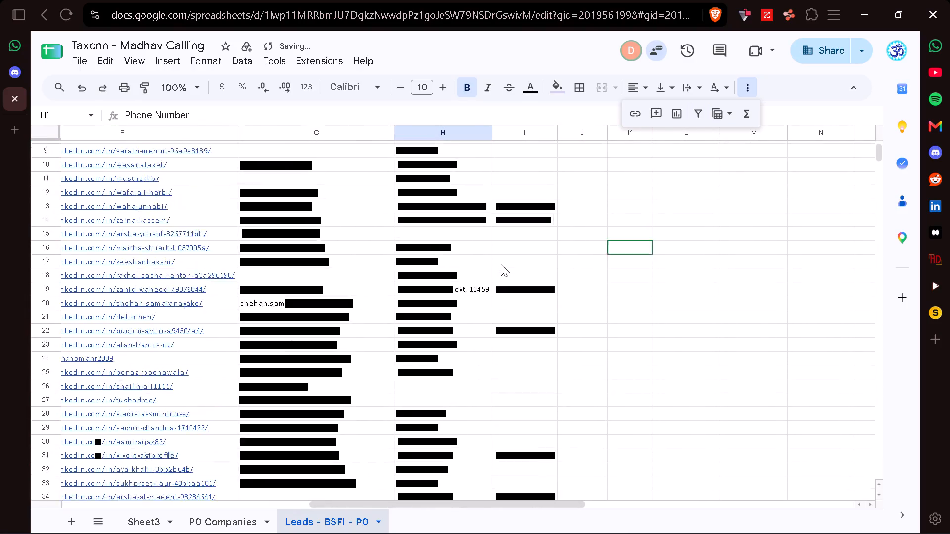
scroll(501, 264, "up", 2)
scroll(501, 264, "down", 1)
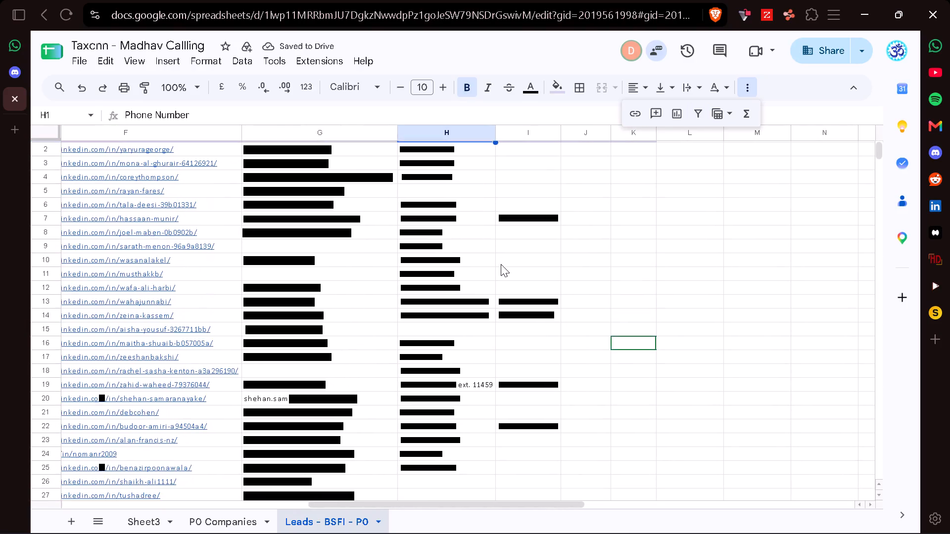
scroll(501, 264, "down", 1)
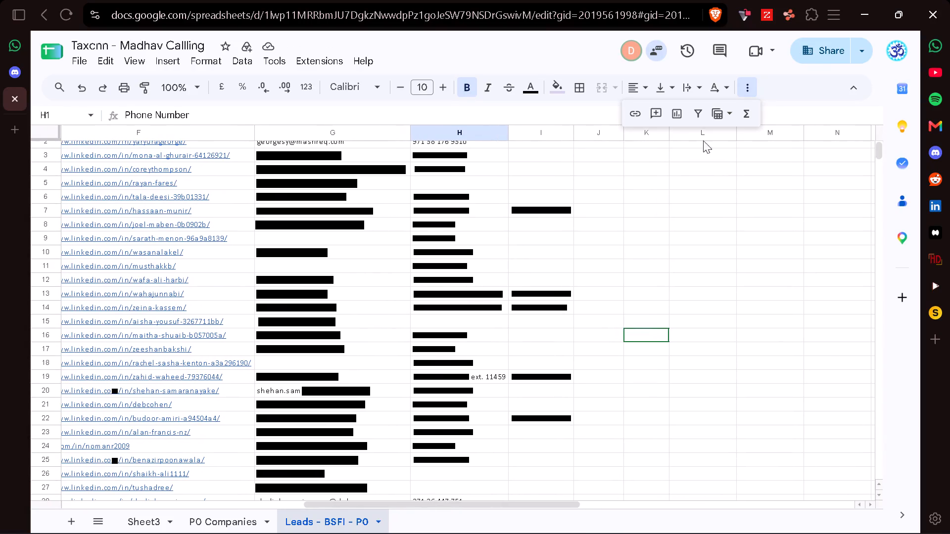
left_click(743, 86)
scroll(351, 326, "down", 1)
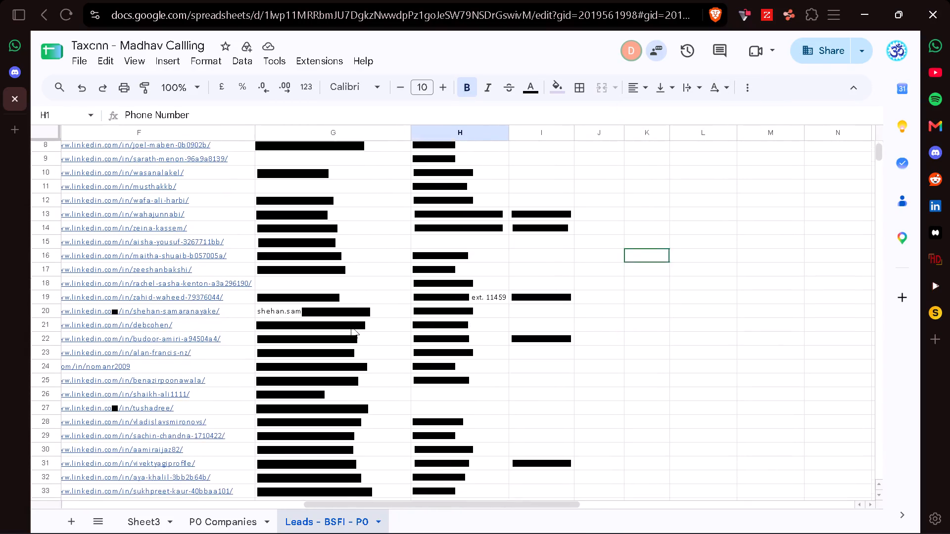
scroll(351, 326, "down", 1)
scroll(351, 326, "up", 1)
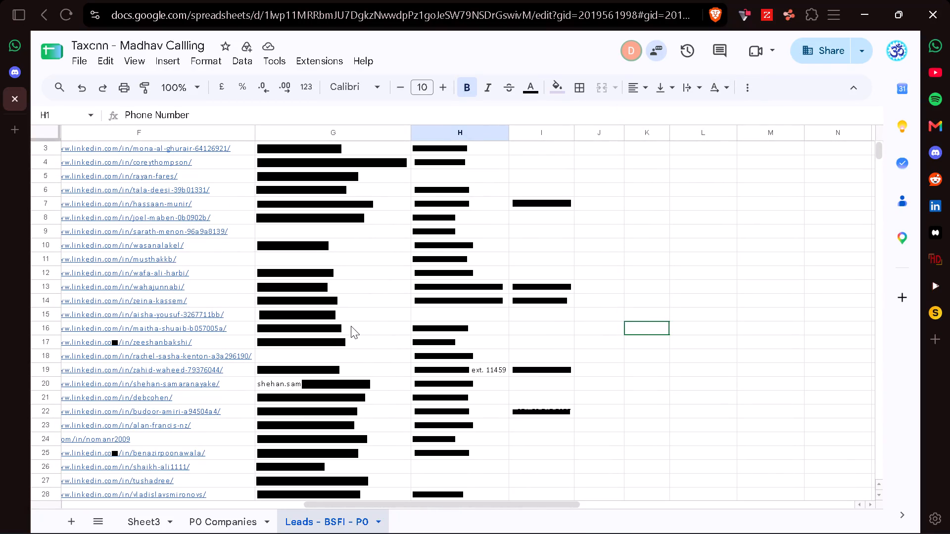
scroll(351, 326, "down", 1)
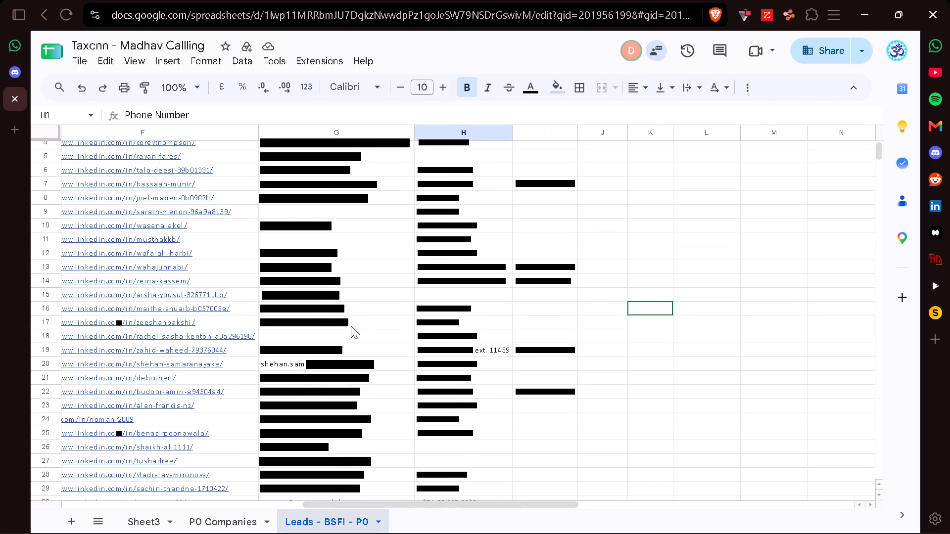
scroll(351, 326, "down", 3)
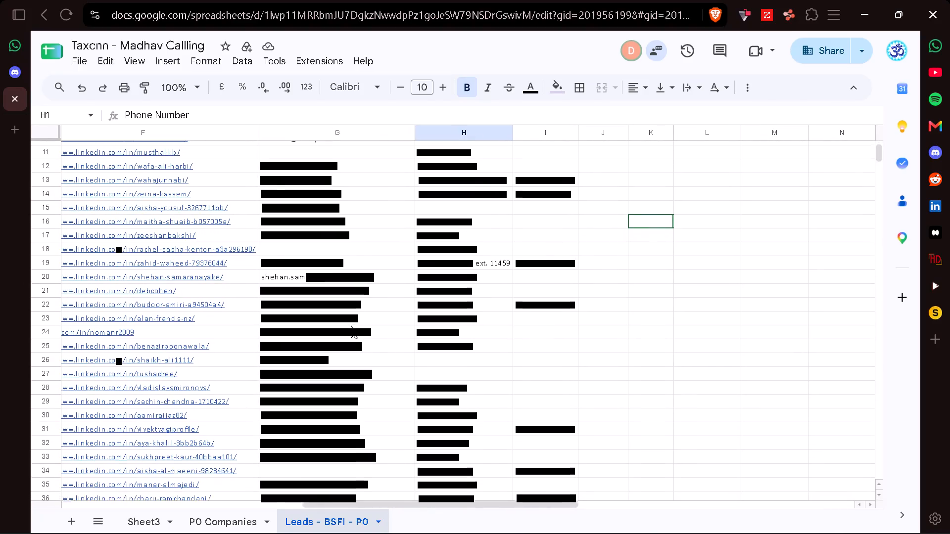
scroll(351, 326, "down", 3)
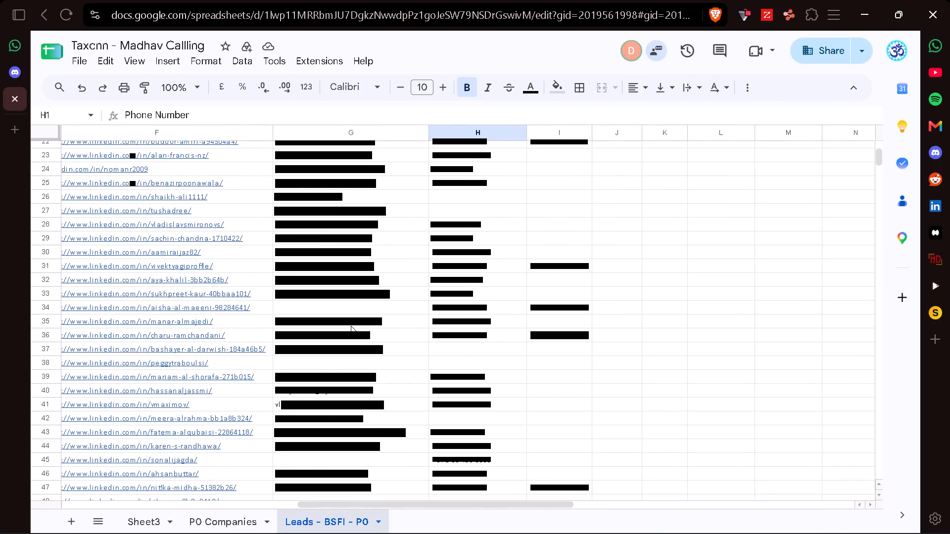
scroll(351, 326, "down", 2)
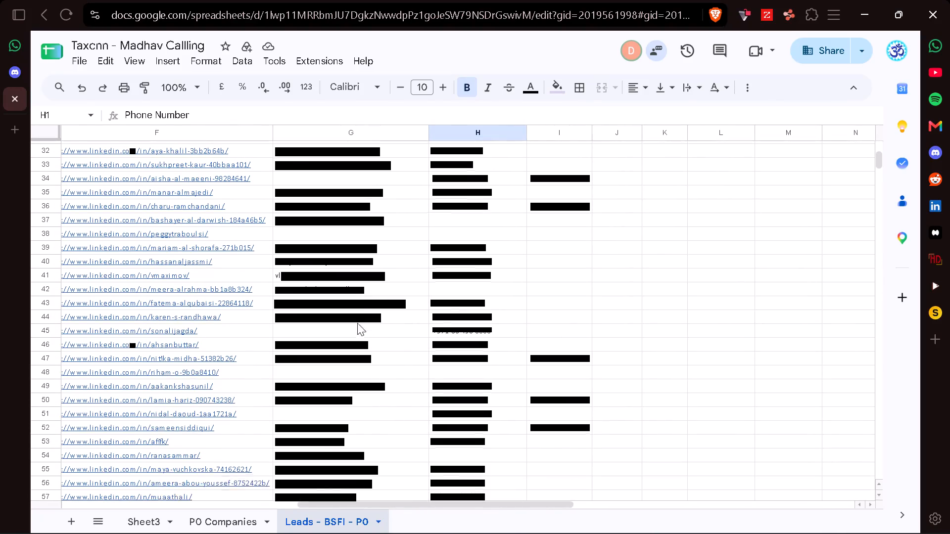
scroll(357, 323, "down", 2)
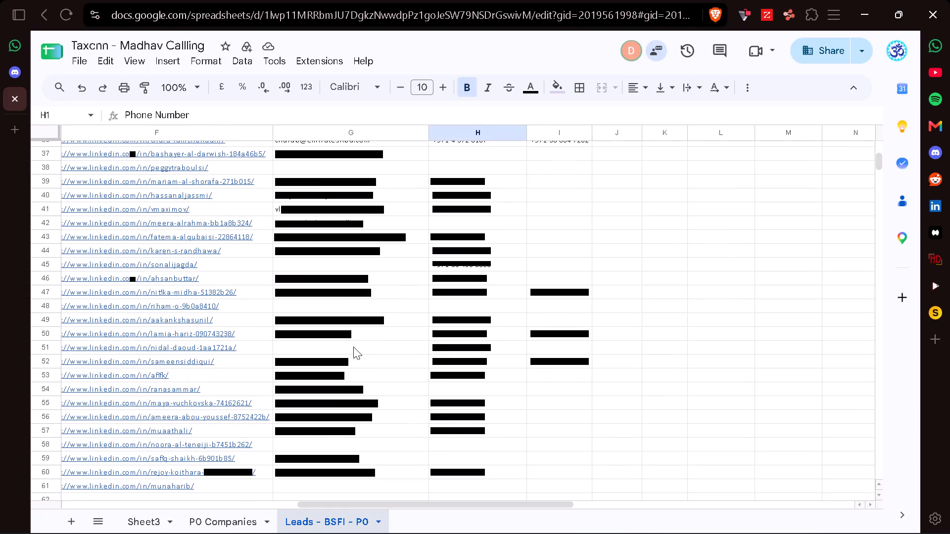
scroll(353, 347, "down", 1)
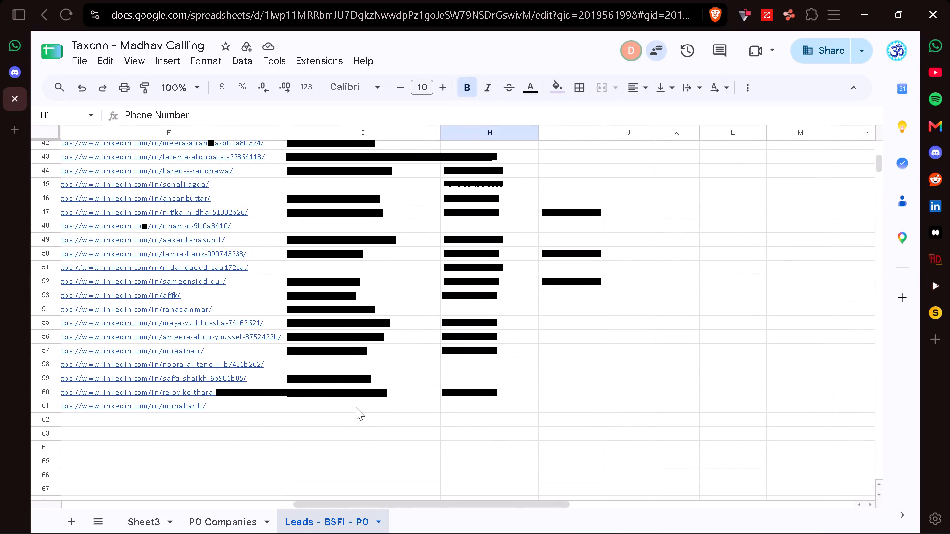
scroll(356, 407, "right", 1)
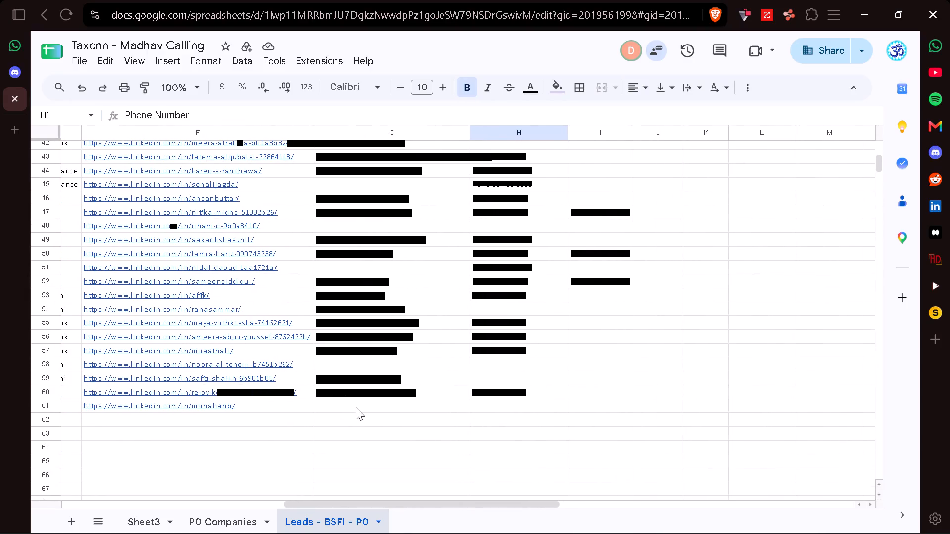
Review the lead rows from row 61 up to about row 14, examining the email and phone columns against company and LinkedIn ID.
left_click(356, 407)
scroll(356, 407, "right", 4)
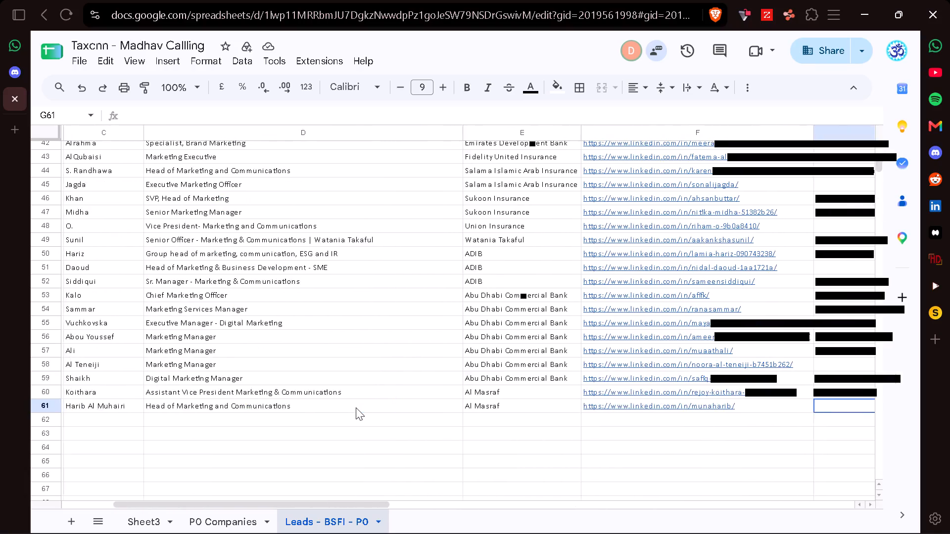
scroll(356, 407, "right", 2)
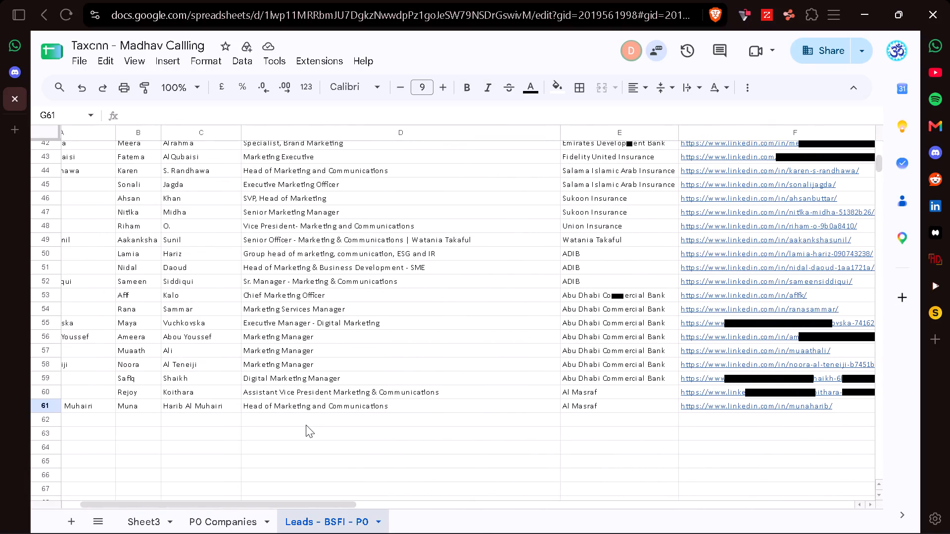
scroll(306, 425, "left", 6)
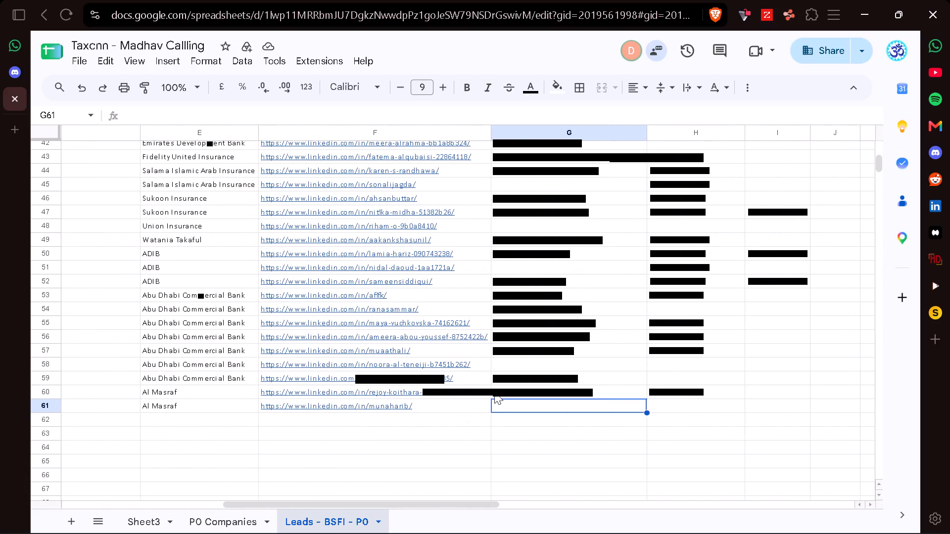
scroll(494, 392, "up", 2)
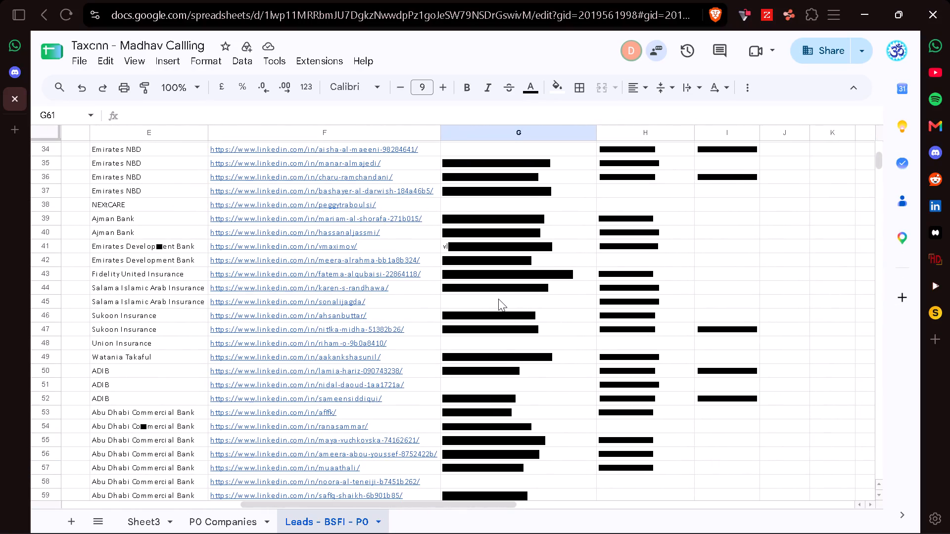
scroll(498, 299, "up", 1)
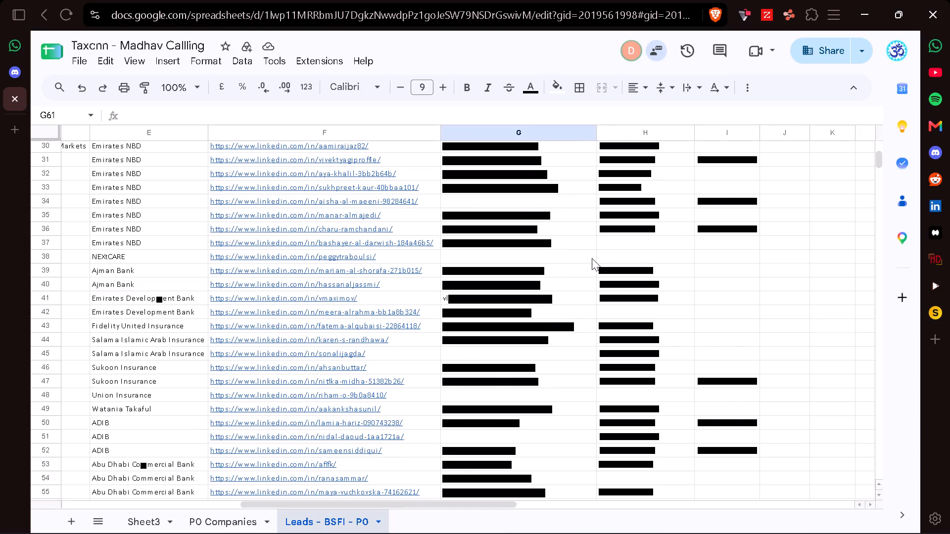
scroll(502, 261, "up", 1)
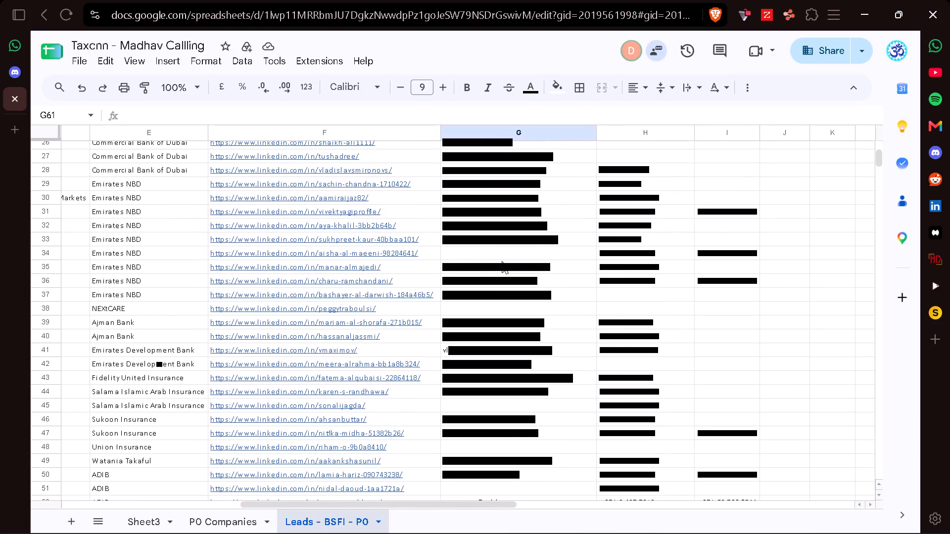
scroll(551, 263, "up", 1)
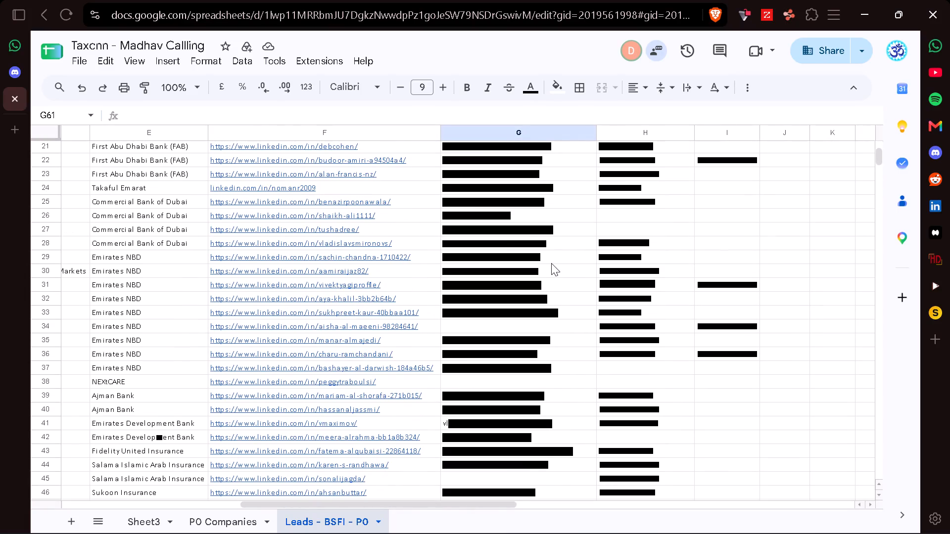
scroll(551, 263, "up", 1)
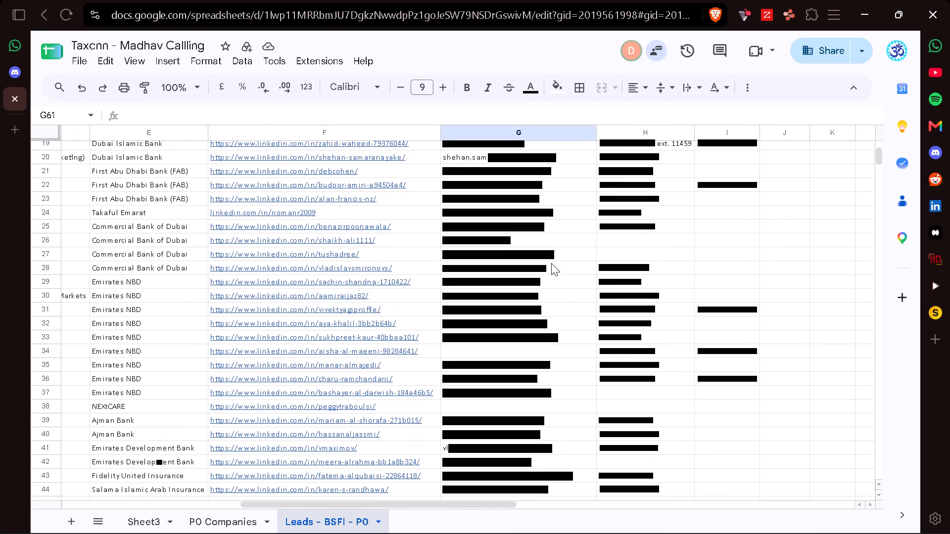
scroll(551, 263, "up", 1)
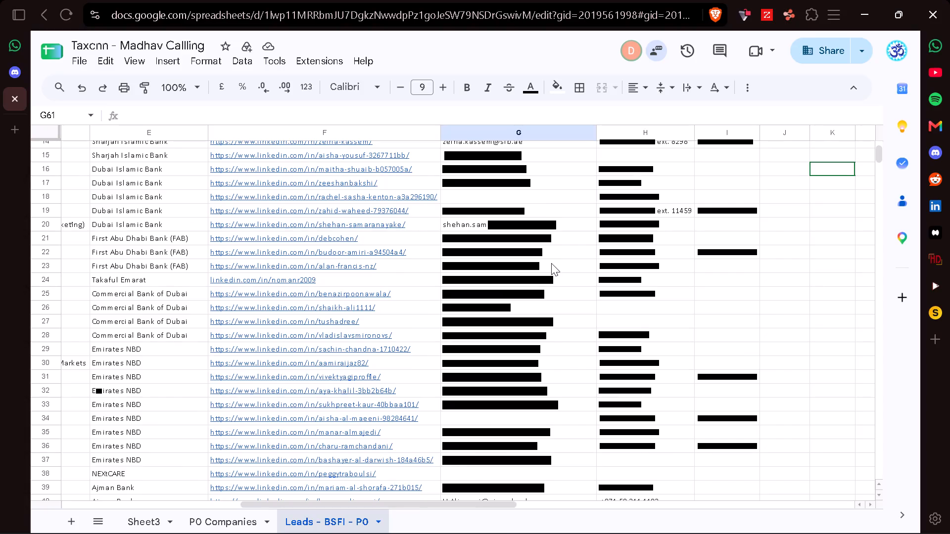
Look over the name, designation and company columns of the last leads, and return to the Full Name header cell A1.
scroll(551, 263, "down", 4)
scroll(551, 263, "right", 3)
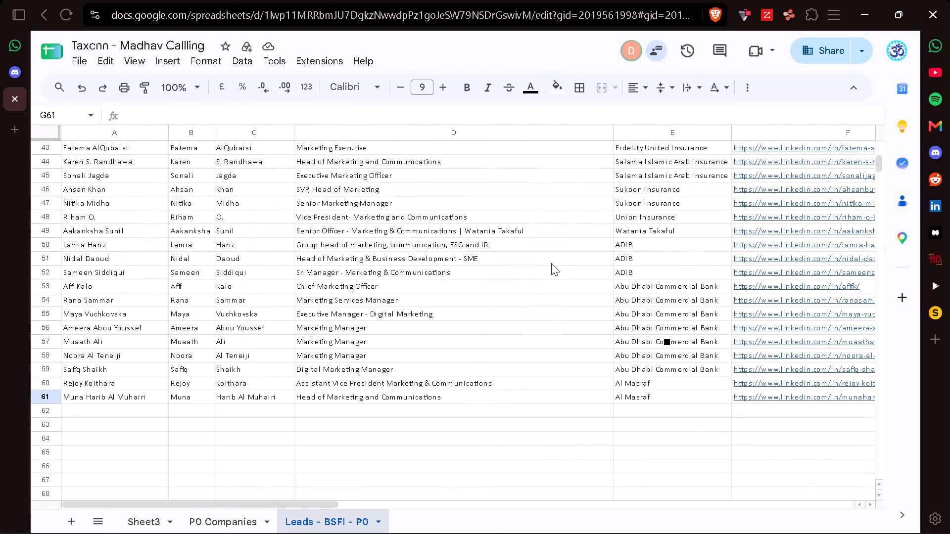
scroll(551, 263, "right", 3)
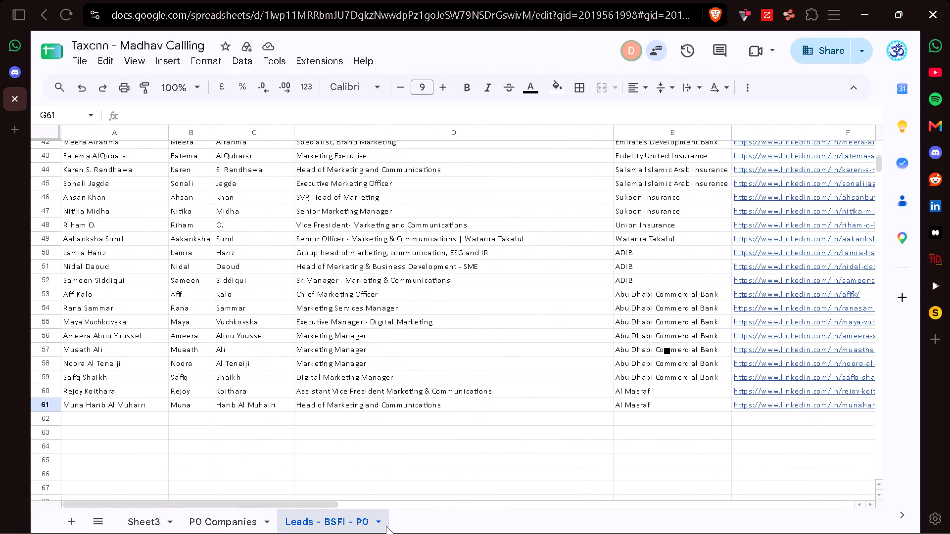
scroll(270, 324, "up", 6)
scroll(140, 207, "up", 4)
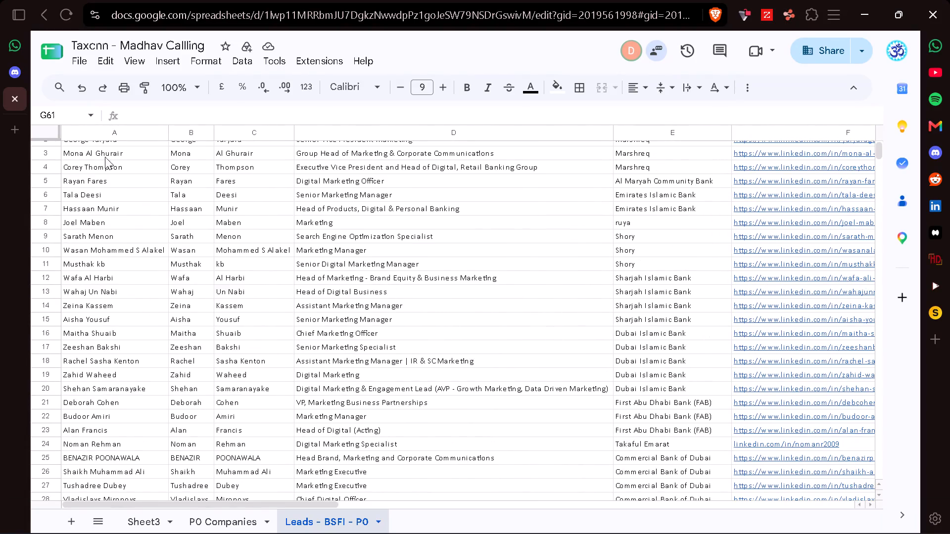
left_click(97, 148)
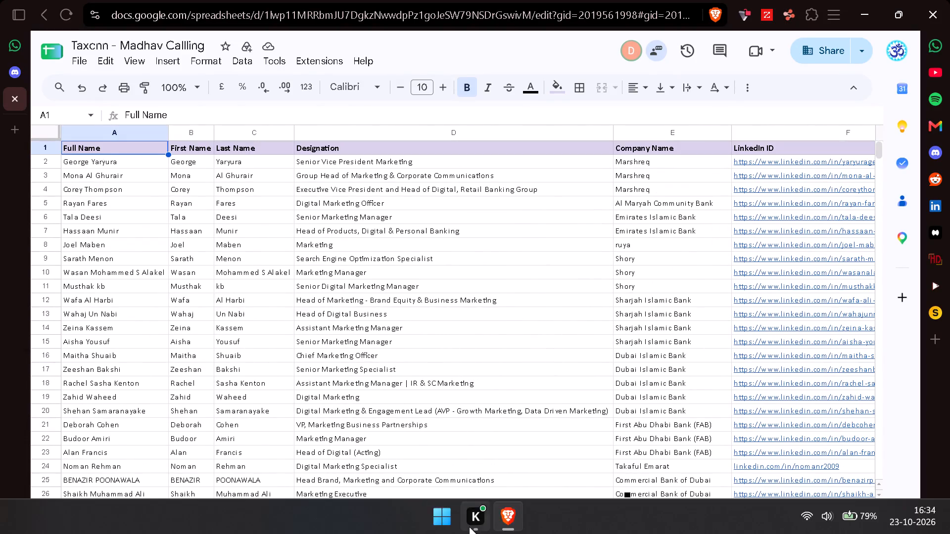